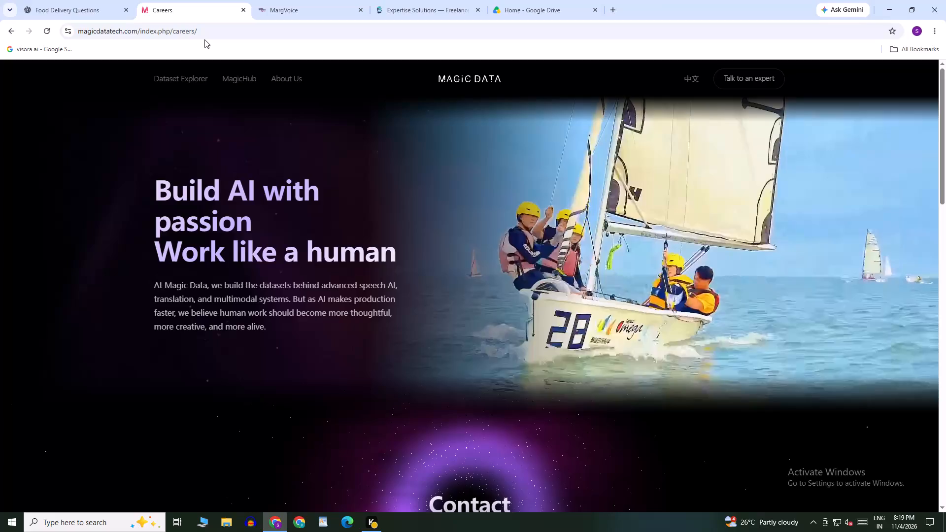
Search Google for canva in a new browser tab and open the Canva account login result.
click(616, 9)
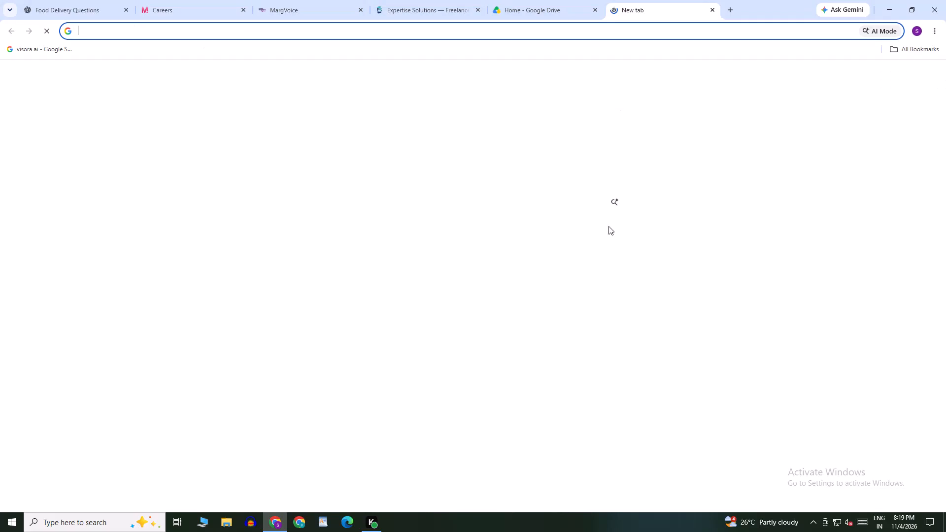
click(426, 206)
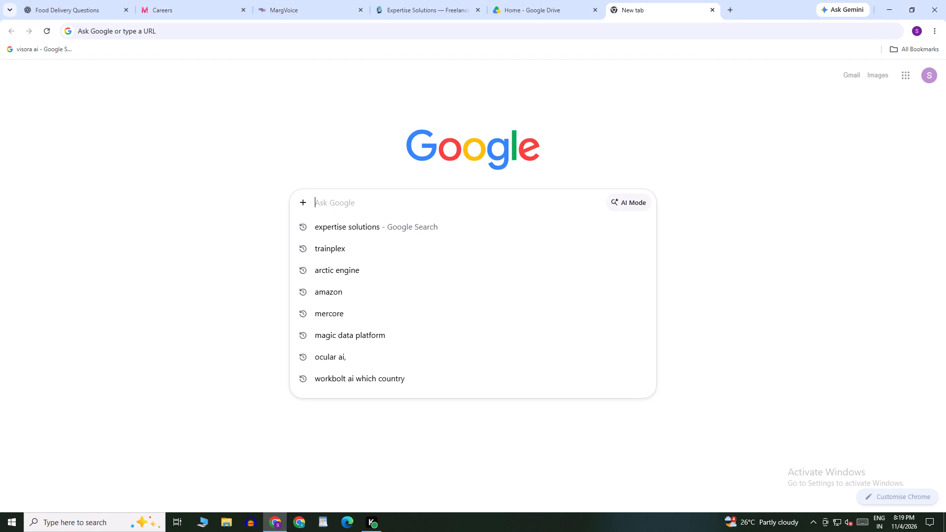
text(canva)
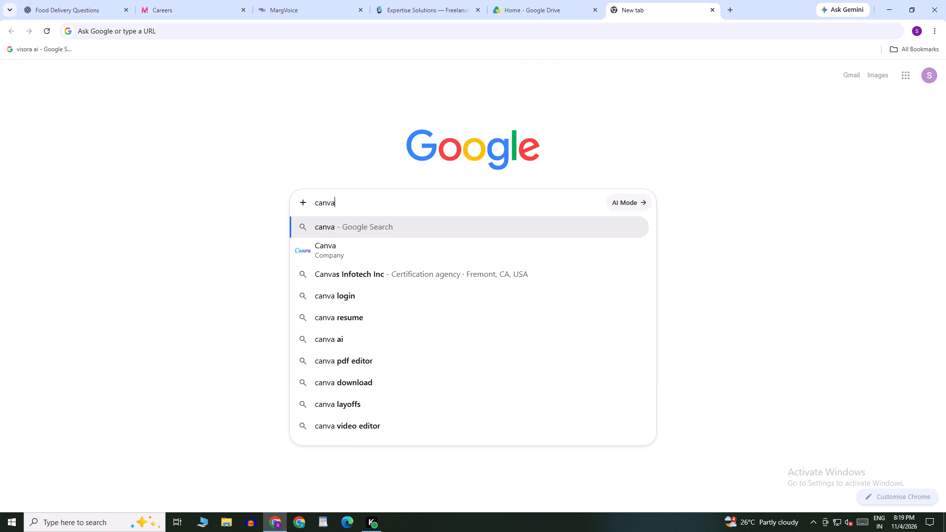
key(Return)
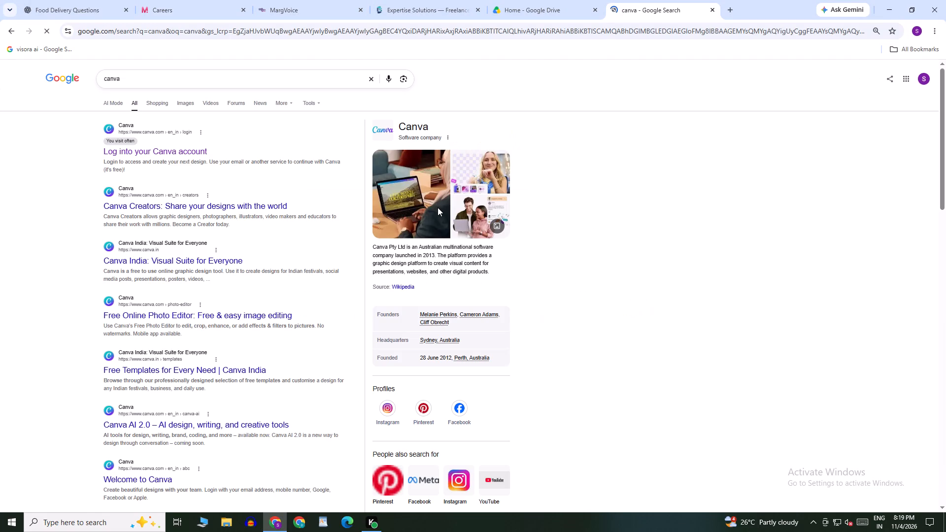
click(210, 152)
click(206, 150)
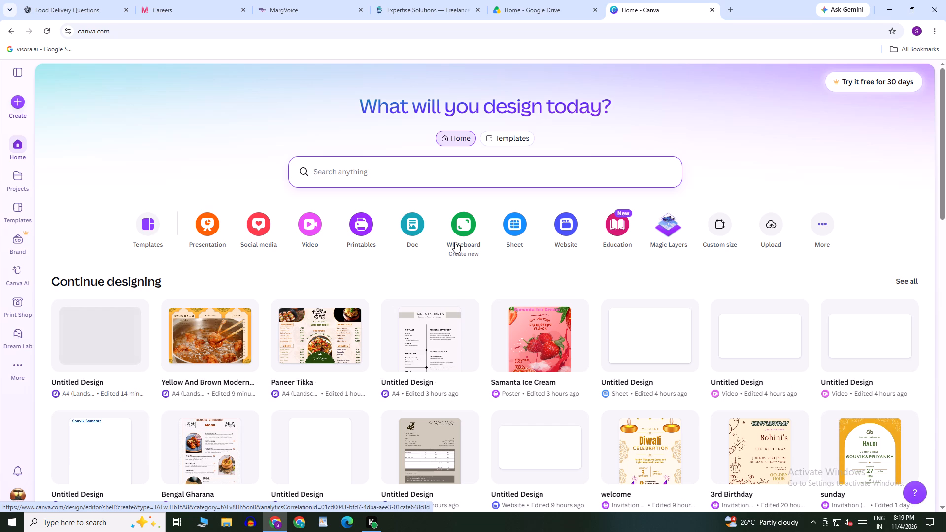
Search Canva's home page for "presentation".
scroll(455, 241, down, 2)
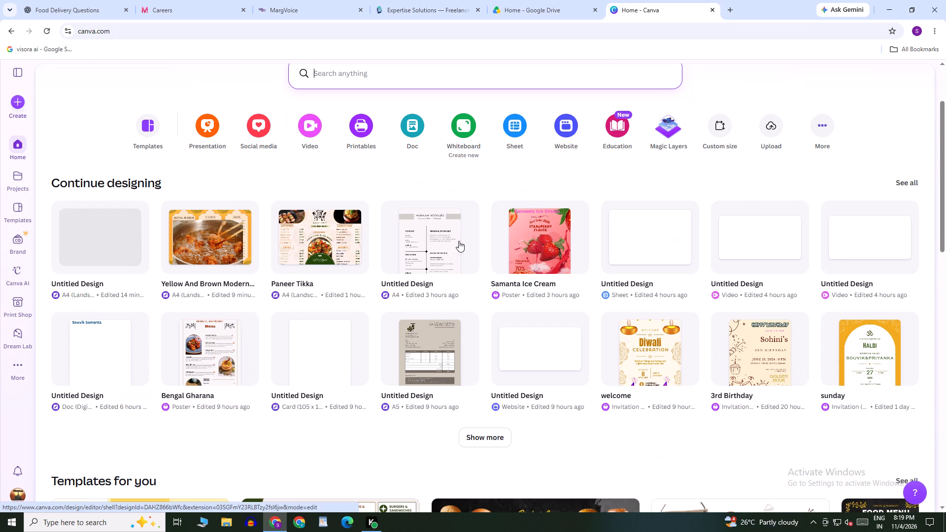
scroll(460, 240, up, 4)
click(464, 168)
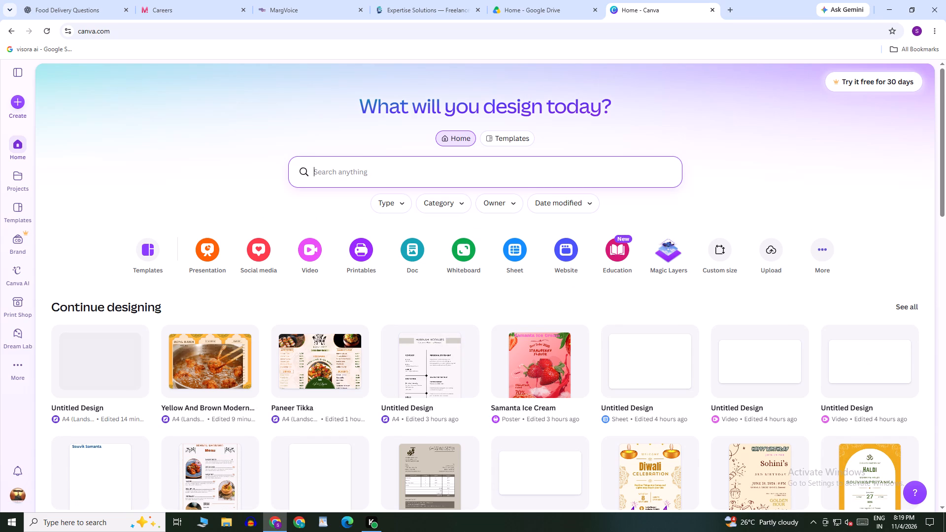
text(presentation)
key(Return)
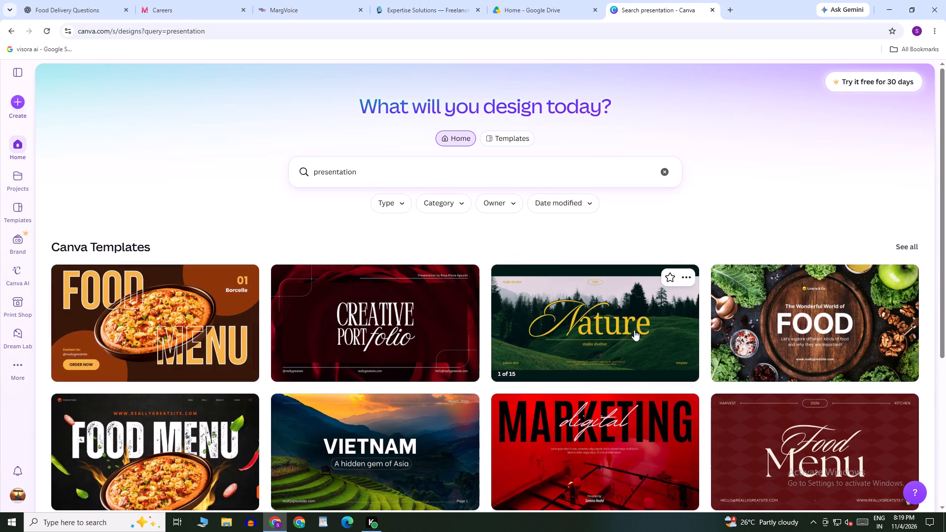
Examine the presentation search results, expanding the template list and viewing all matching existing designs.
scroll(634, 329, down, 6)
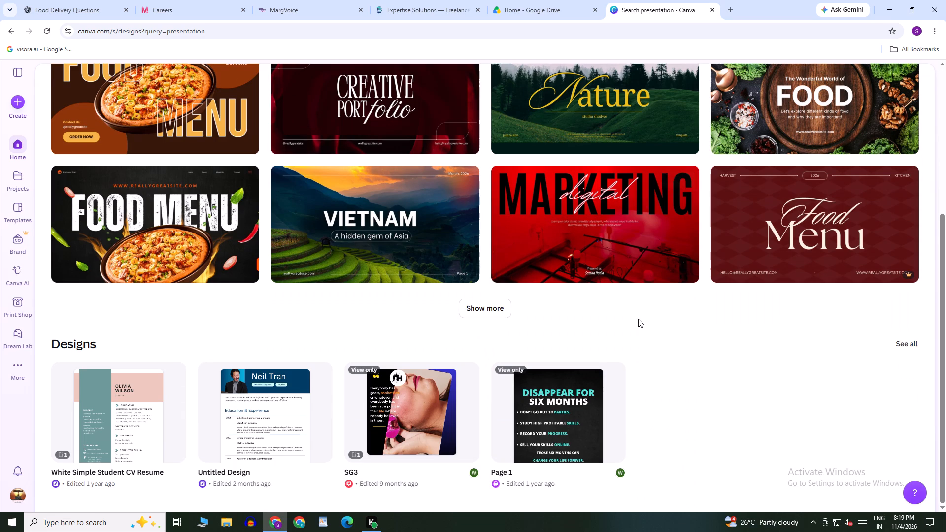
scroll(638, 319, down, 4)
scroll(554, 359, down, 17)
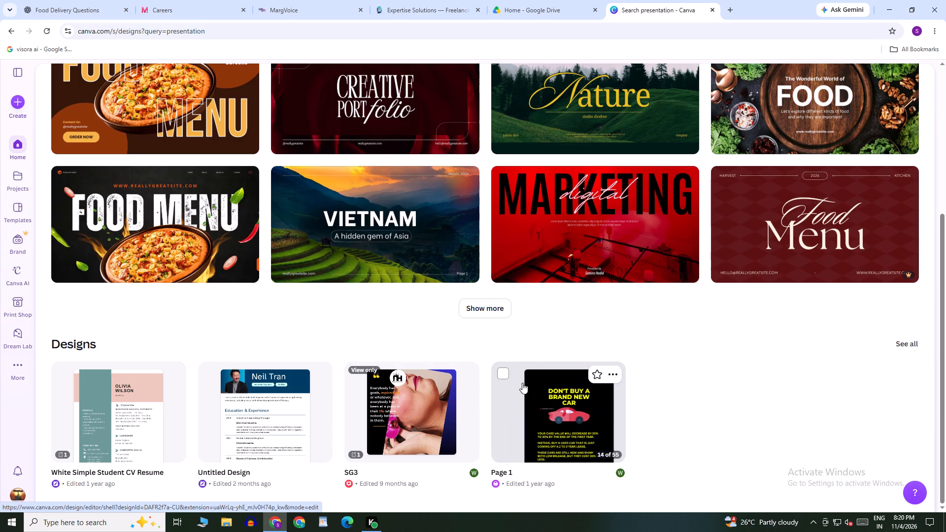
scroll(522, 383, down, 3)
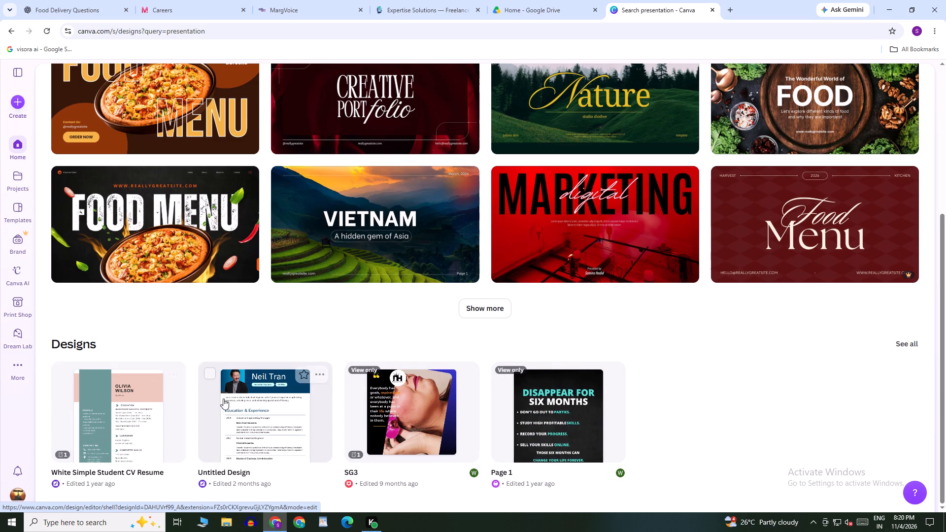
scroll(241, 394, down, 4)
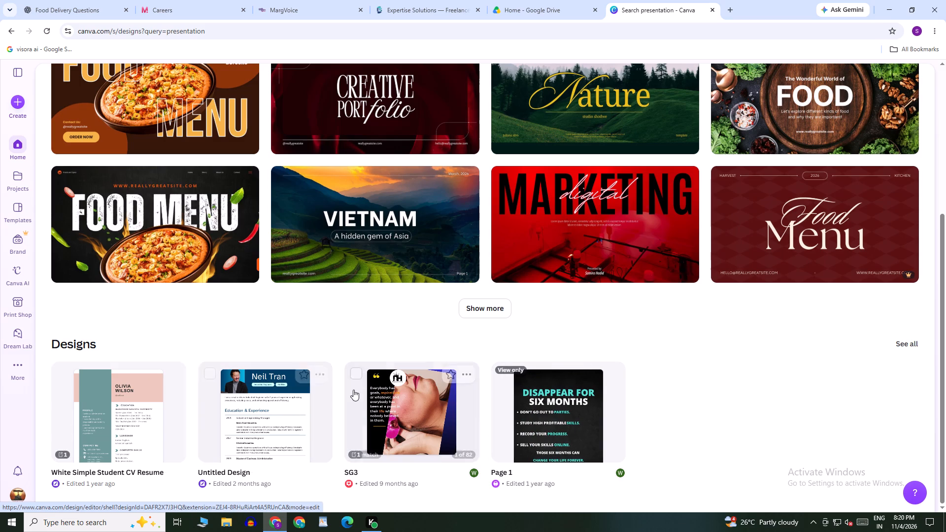
click(479, 309)
scroll(605, 336, down, 12)
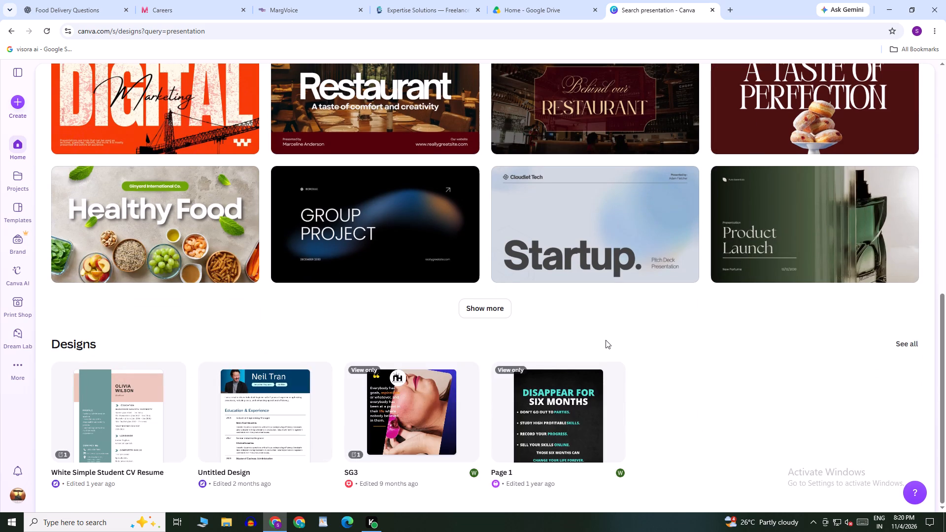
click(906, 345)
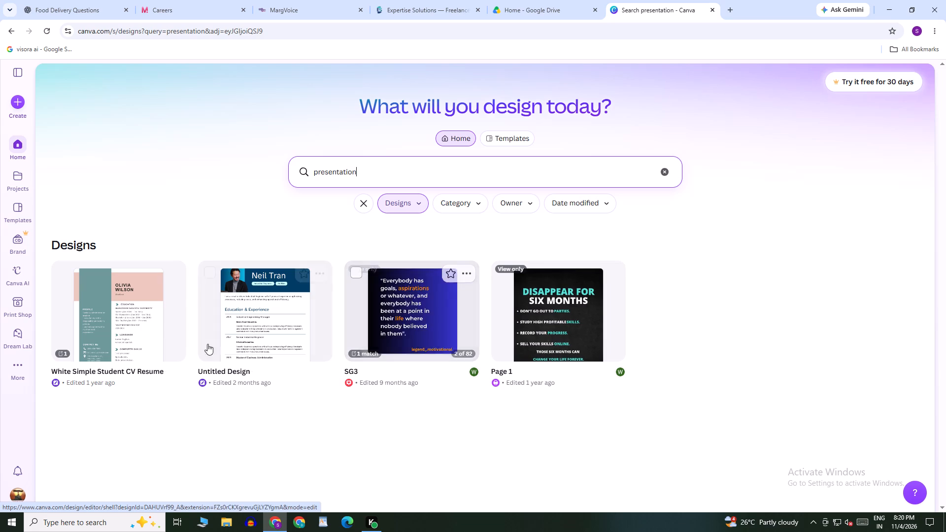
scroll(177, 344, down, 4)
scroll(100, 366, up, 2)
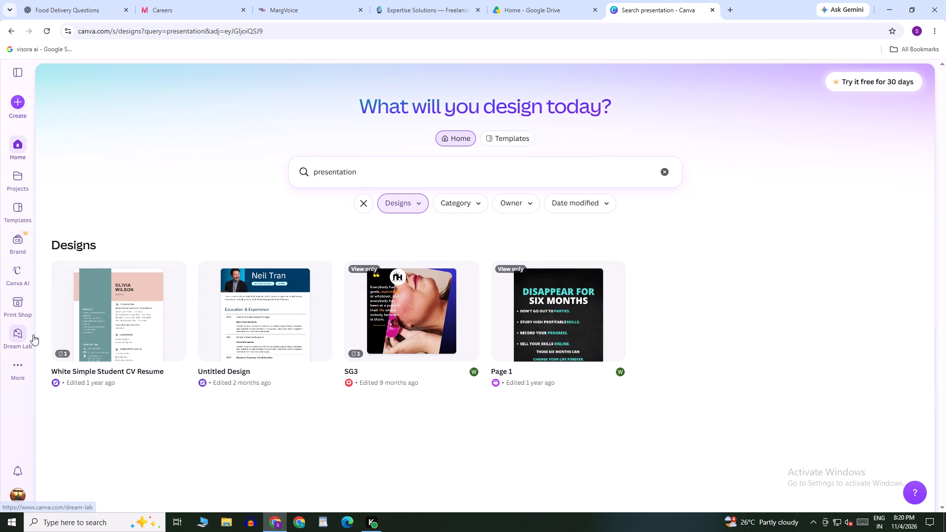
Generate images in Dream Lab, replacing the carried-over prompt with "Reasume".
click(26, 328)
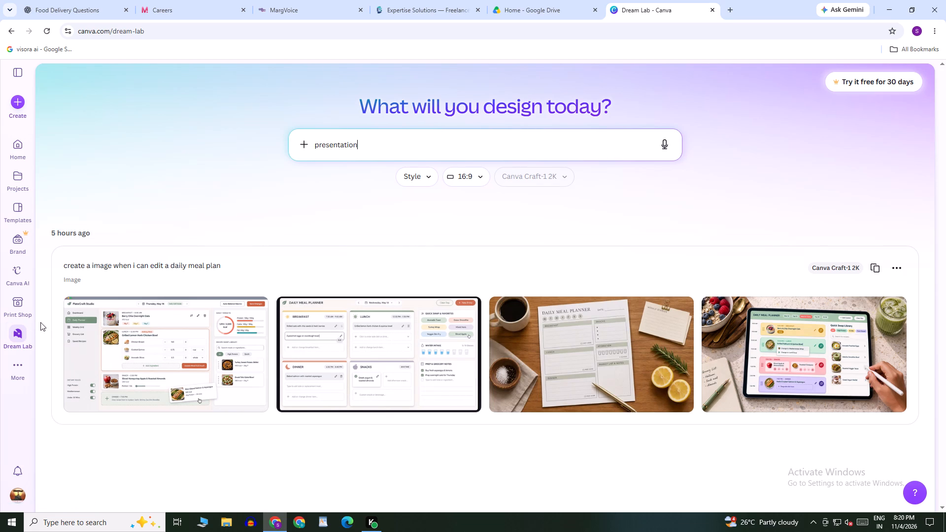
drag(376, 151, 294, 150)
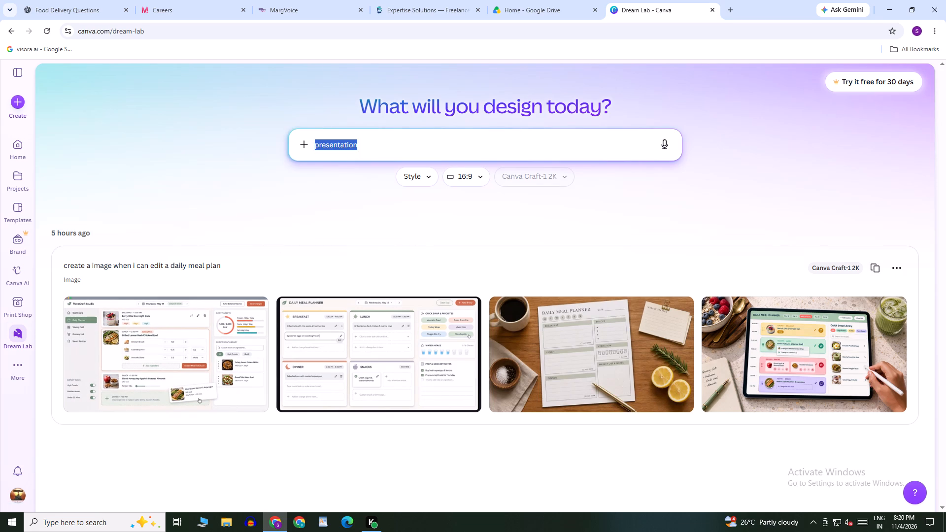
key(BackSpace)
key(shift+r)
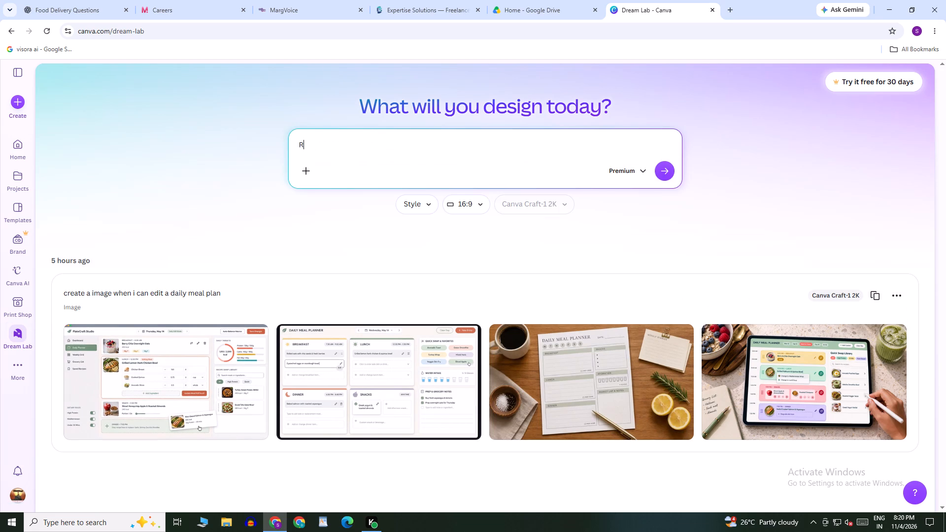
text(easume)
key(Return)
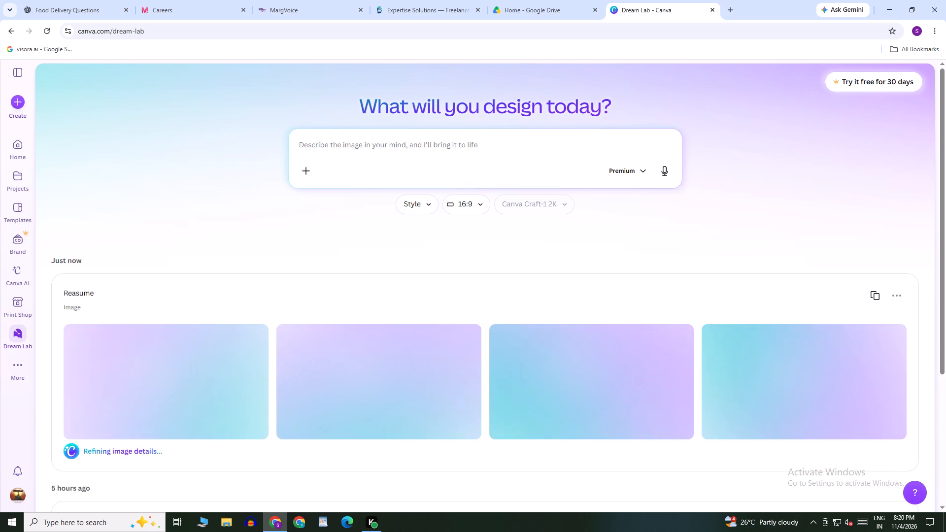
scroll(469, 251, down, 9)
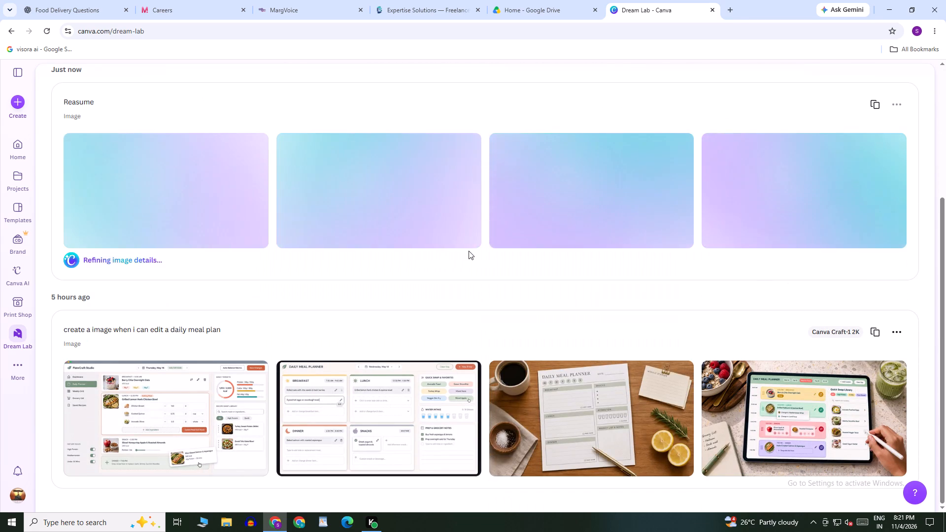
scroll(469, 251, up, 5)
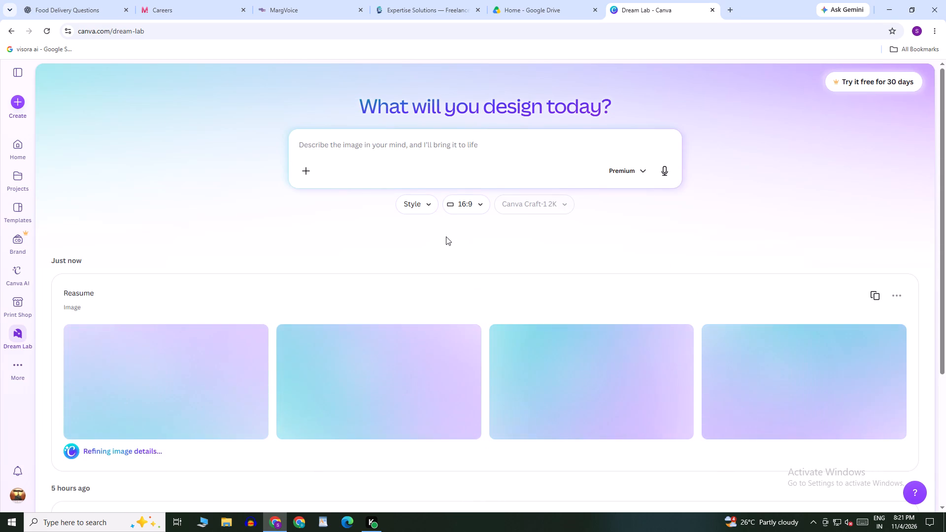
click(472, 152)
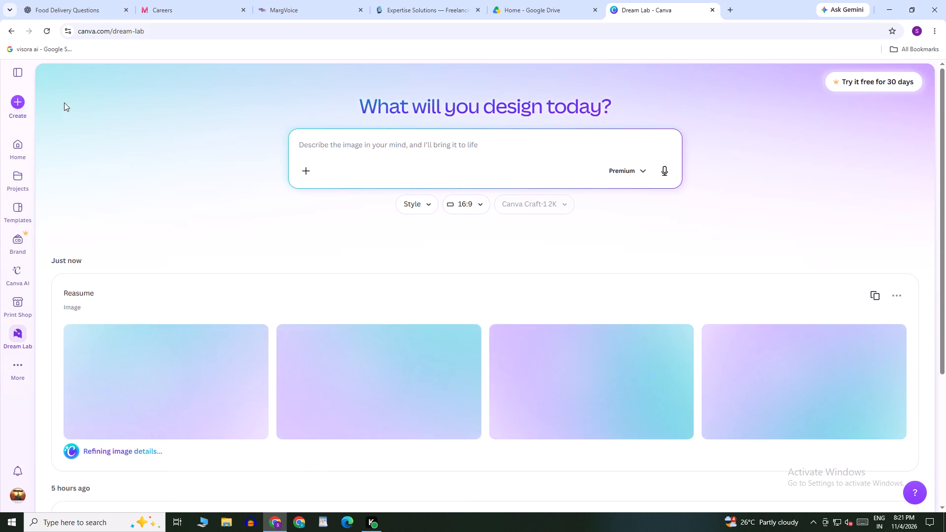
Return to the Canva home page and search for "Reasume".
click(21, 151)
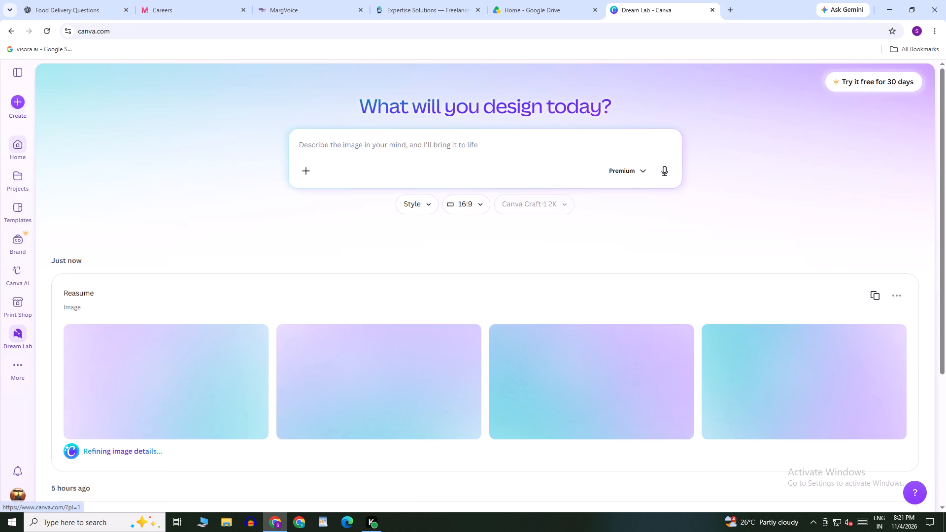
click(366, 174)
click(365, 168)
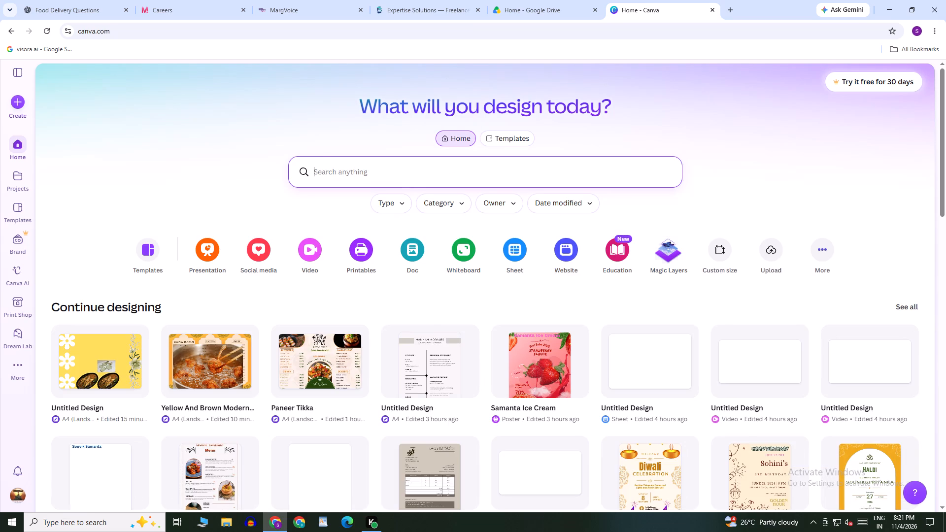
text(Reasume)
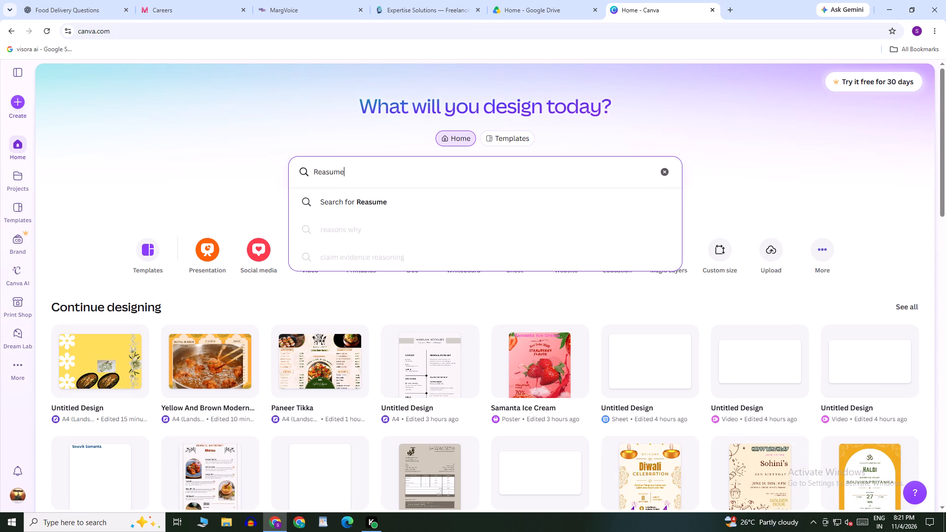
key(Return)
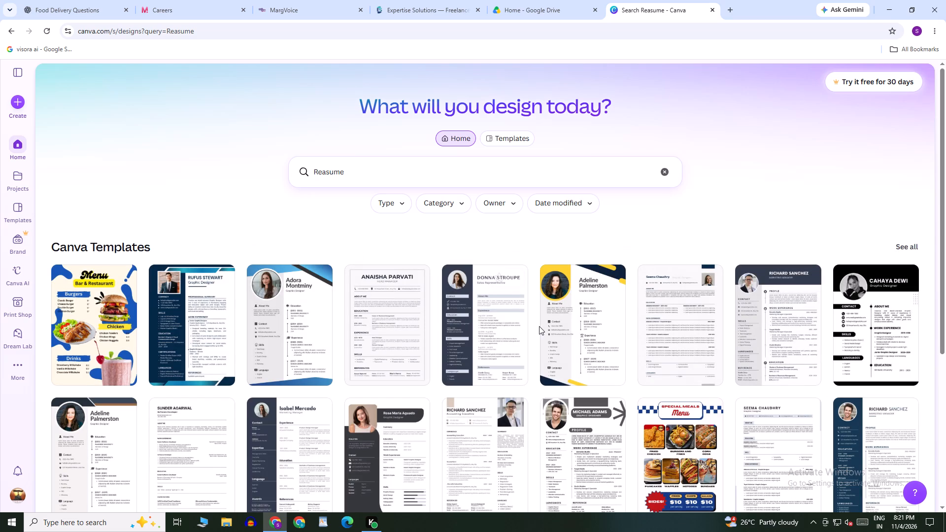
Browse the resume templates and open the preview of the Blue and Gray Simple Professional CV Resume with the Donna Stroupe sample.
scroll(617, 317, down, 2)
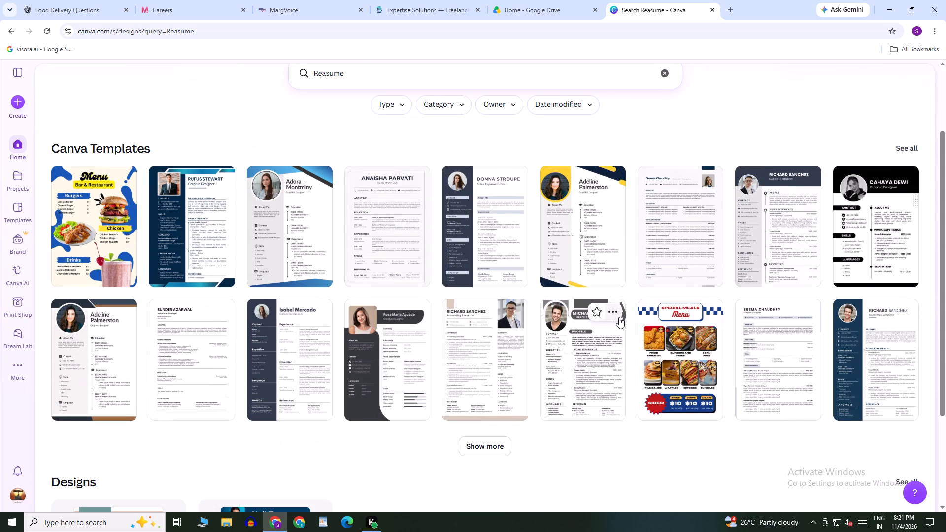
scroll(619, 317, down, 6)
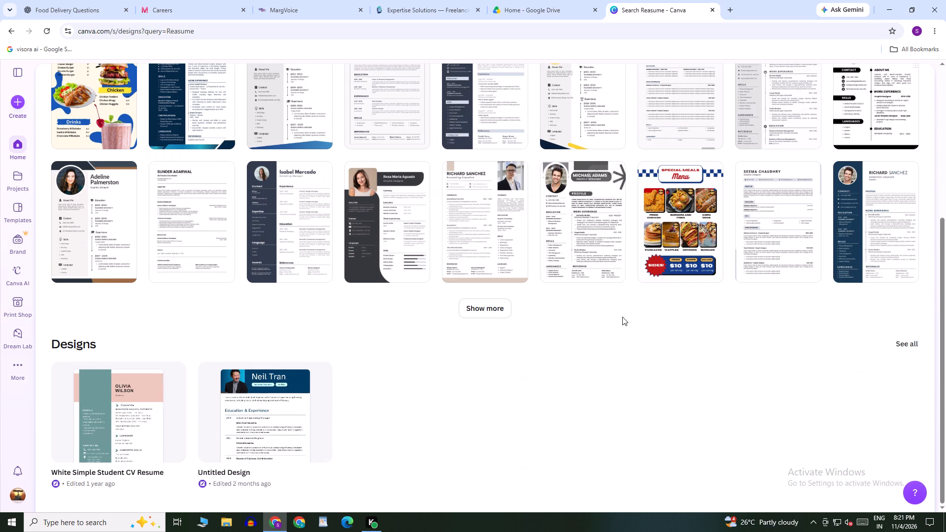
scroll(622, 317, down, 1)
scroll(624, 316, up, 2)
scroll(624, 316, down, 2)
scroll(624, 315, up, 1)
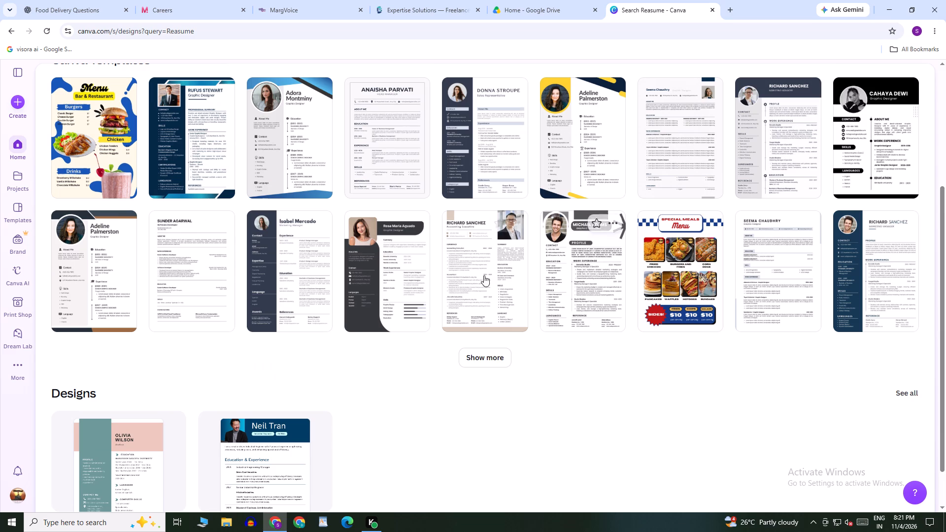
click(516, 175)
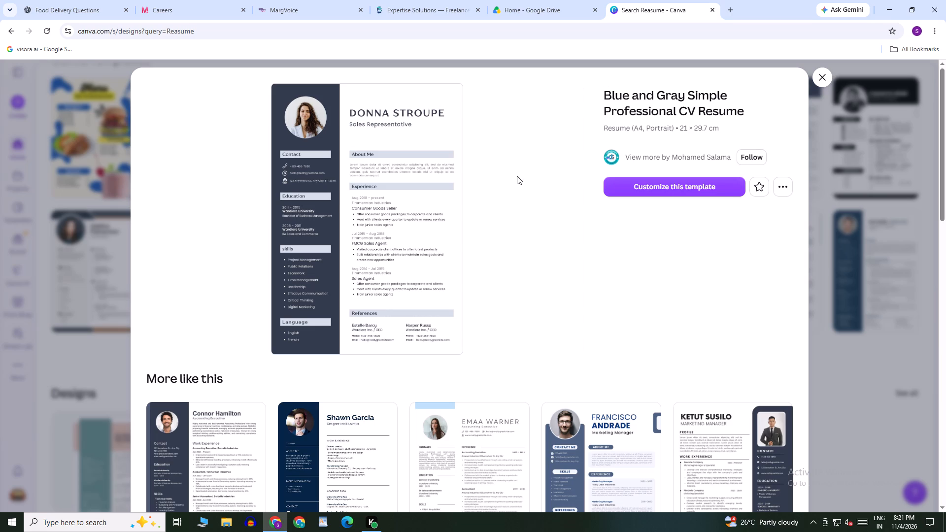
Browse the similar resume templates and open the White and Blue Minimalist Professional Corporate ATS Resume for customization.
scroll(532, 196, down, 15)
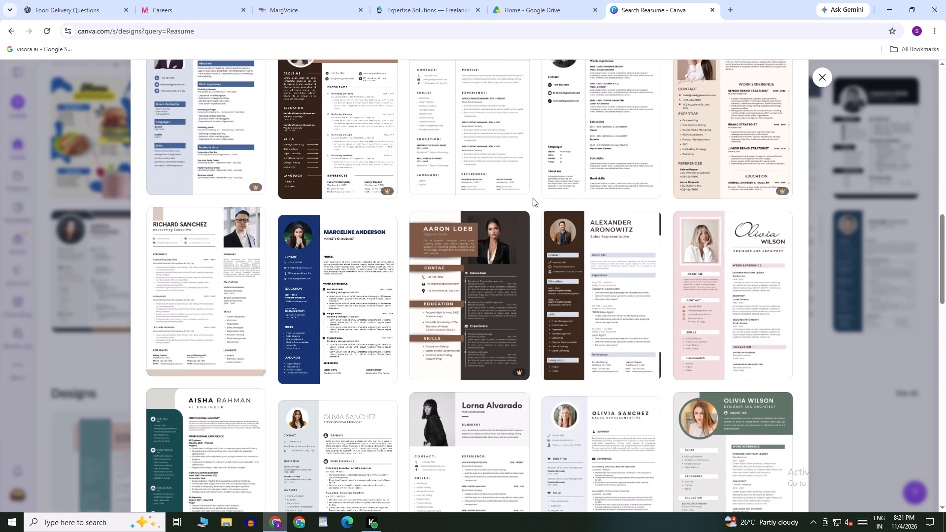
scroll(533, 198, down, 3)
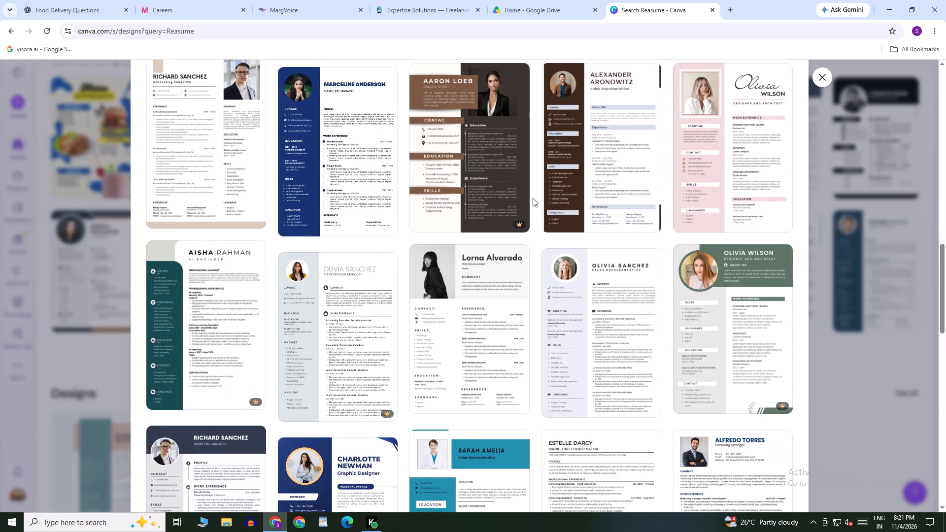
scroll(533, 198, down, 3)
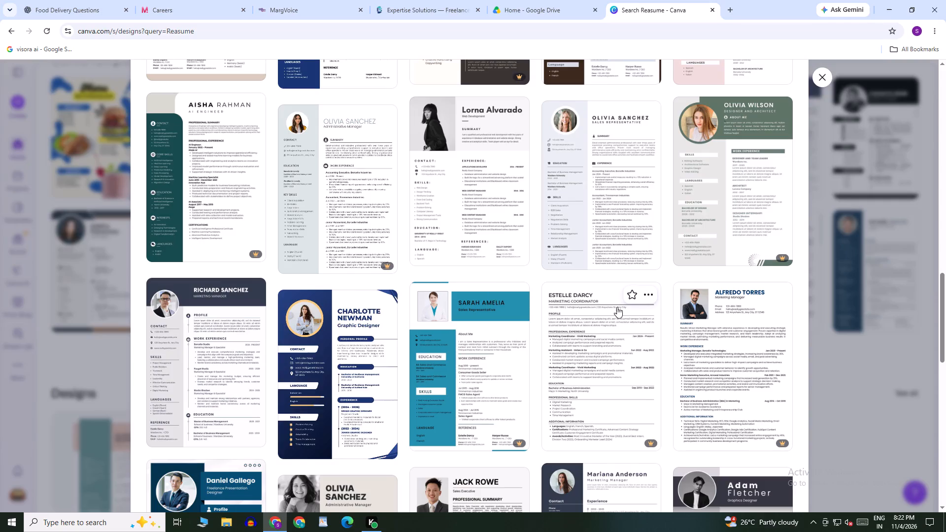
click(633, 233)
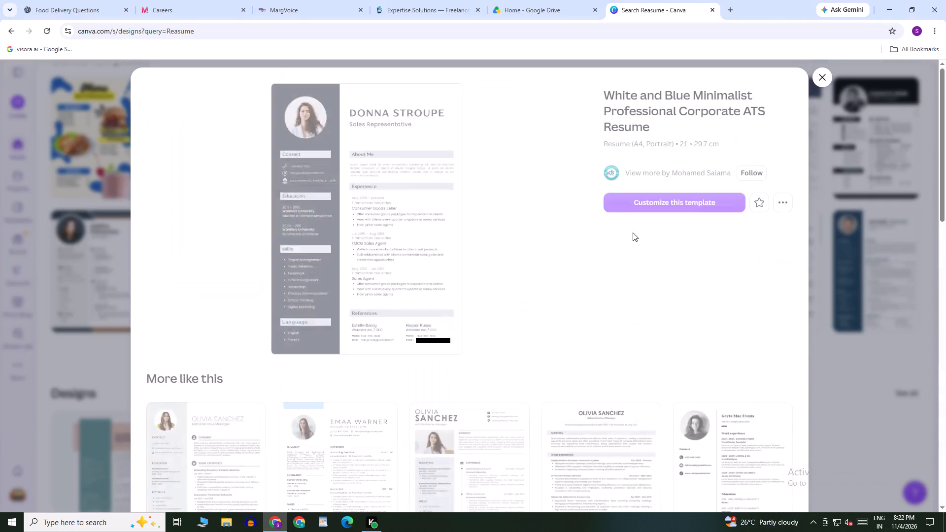
click(659, 203)
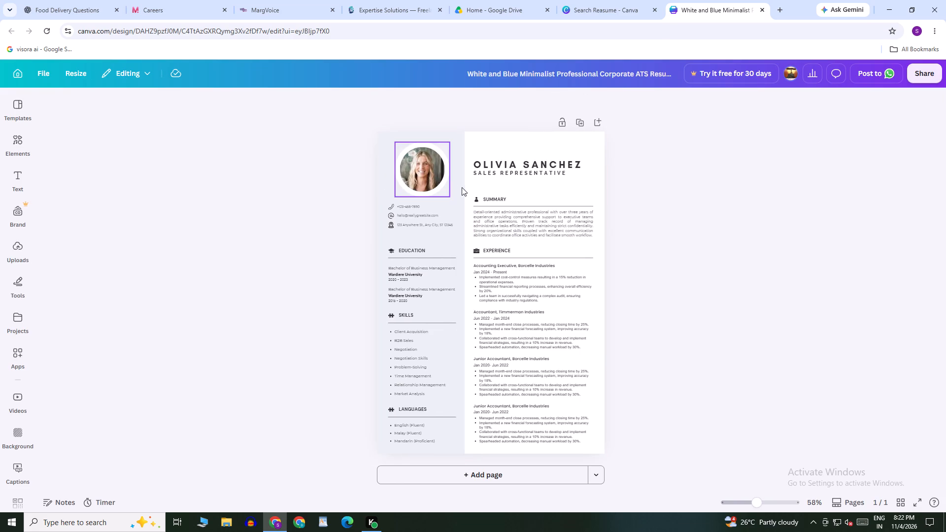
Delete the sample portrait image at the top of the resume's sidebar, keeping its circular frame.
click(426, 177)
click(436, 129)
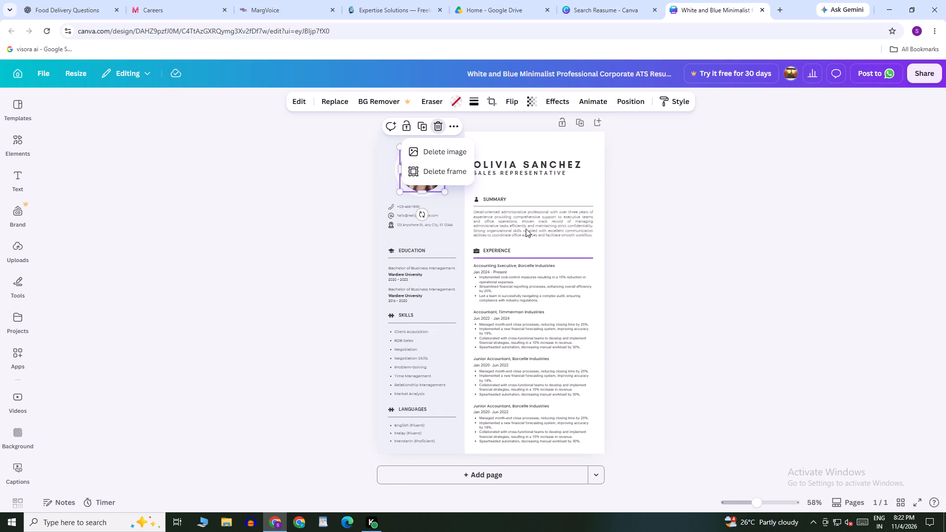
click(447, 149)
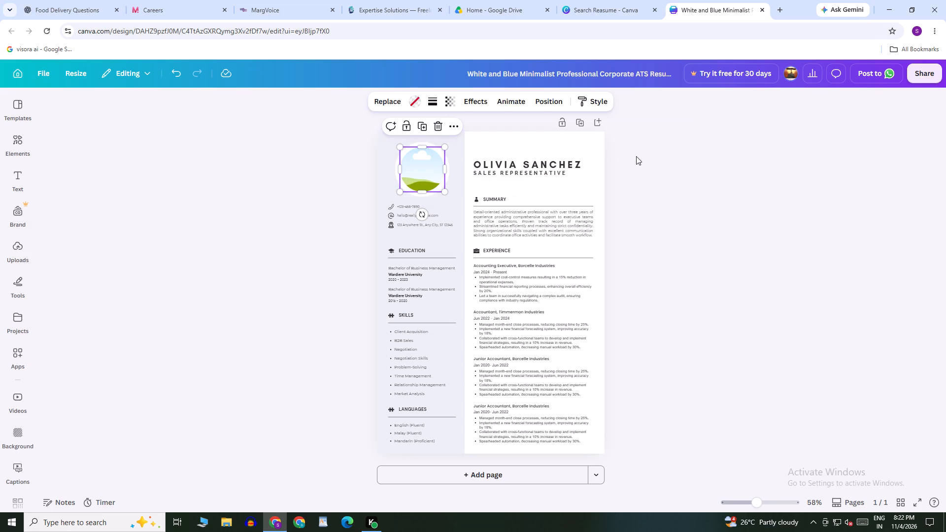
click(652, 161)
Replace the sample name heading with the applicant's name and reduce its font size by one step so it fits on one line.
click(553, 161)
click(584, 163)
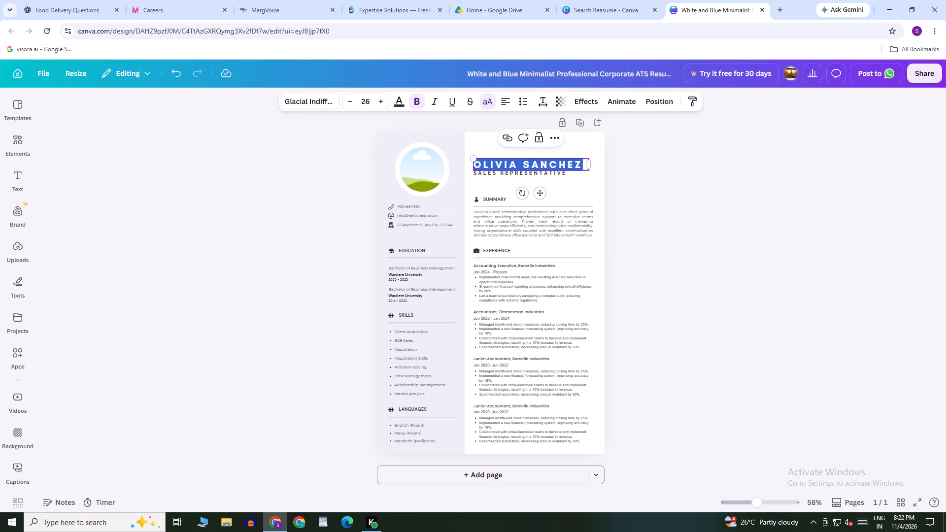
key(BackSpace)
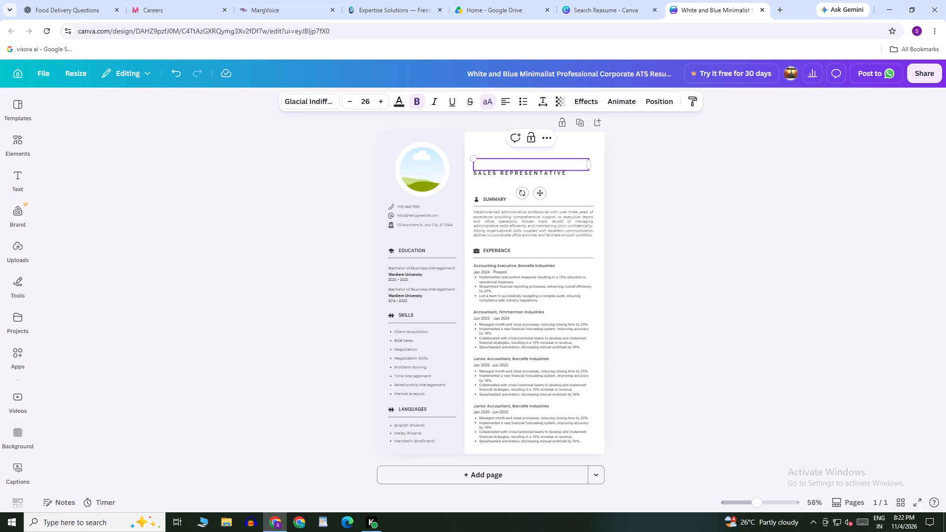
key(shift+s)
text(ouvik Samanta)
click(350, 100)
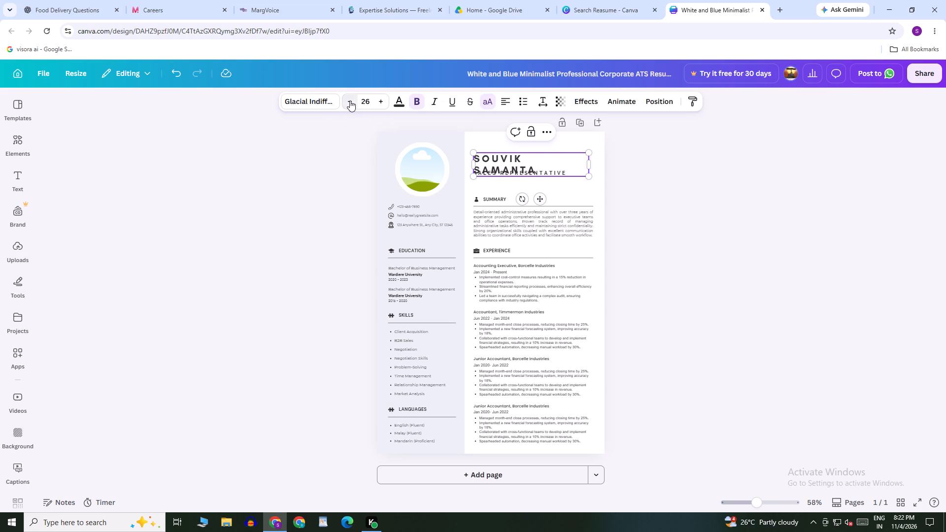
click(642, 171)
Replace the job title beneath the name with "Voice Over Artist".
double_click(541, 174)
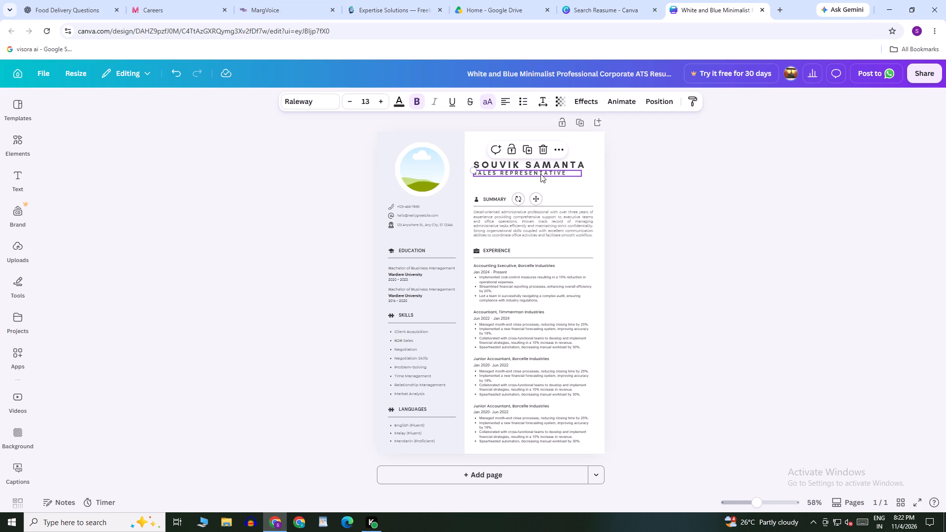
key(BackSpace)
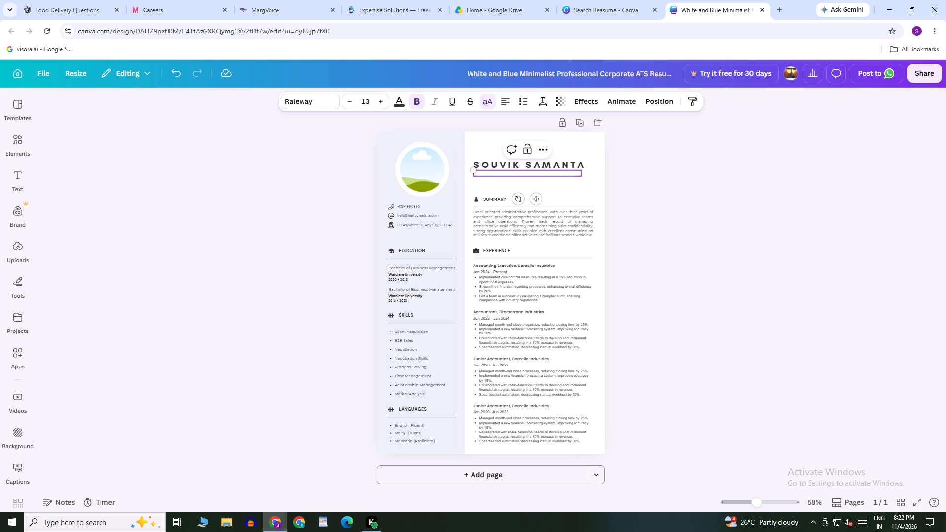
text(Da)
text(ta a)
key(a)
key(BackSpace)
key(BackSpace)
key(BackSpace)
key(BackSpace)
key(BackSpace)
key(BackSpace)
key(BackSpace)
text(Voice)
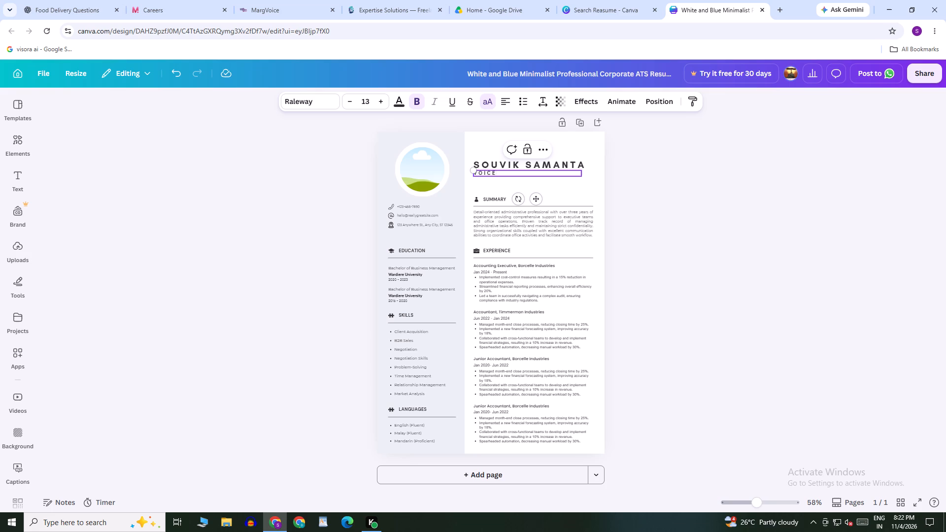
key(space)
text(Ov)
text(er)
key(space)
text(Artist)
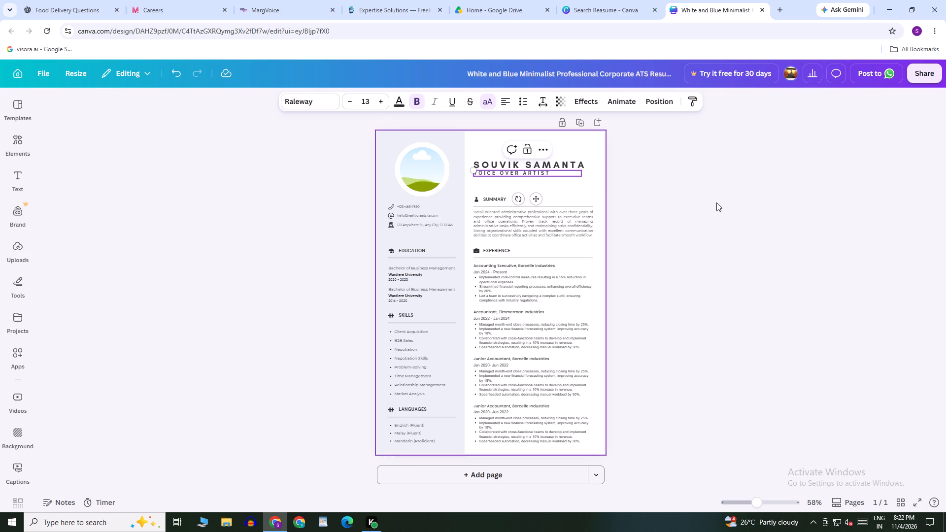
click(716, 202)
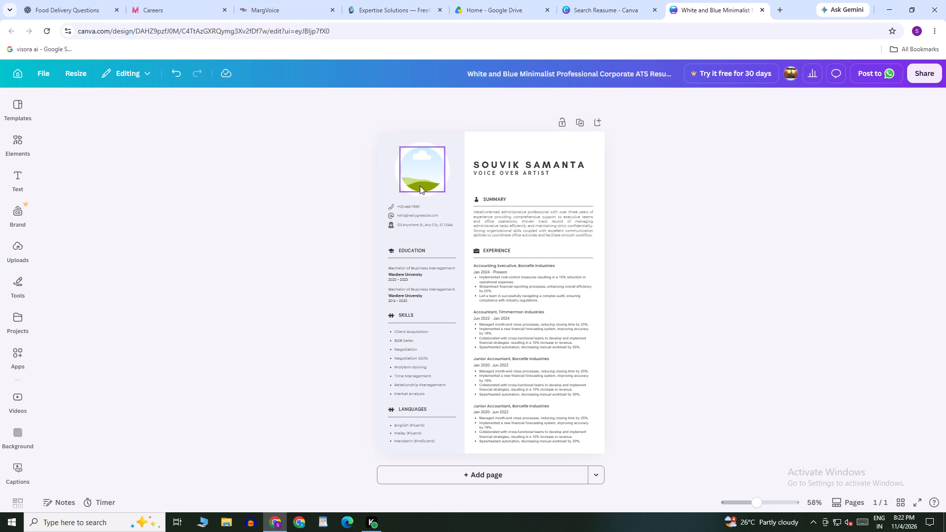
Enlarge the resume page to 117% to examine the header, photo frame and contact details.
scroll(640, 230, up, 4)
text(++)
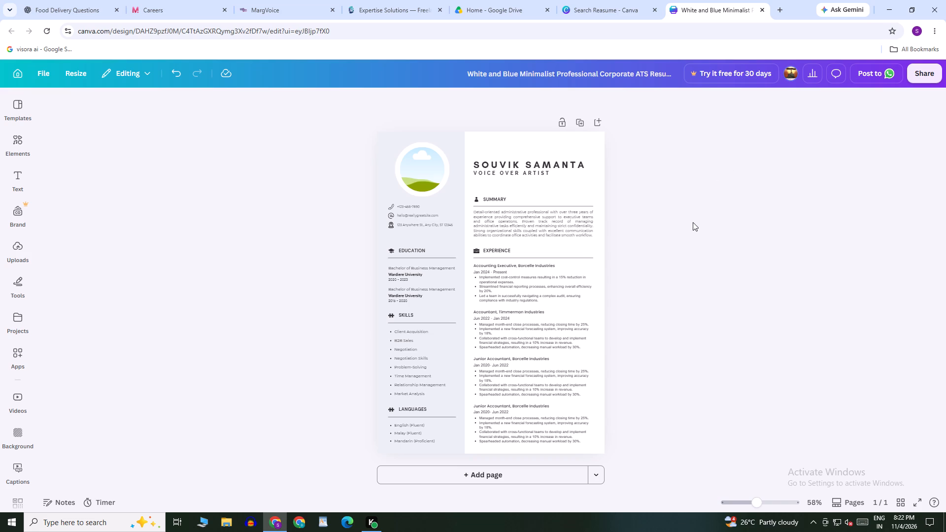
scroll(652, 280, up, 4)
ctrl+scroll(652, 280, up, 4)
drag(789, 221, 800, 286)
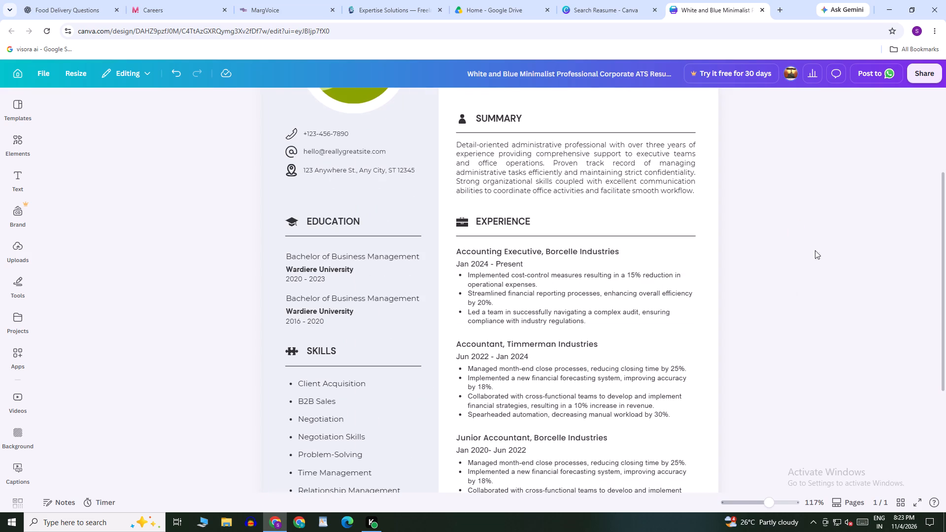
drag(945, 214, 945, 152)
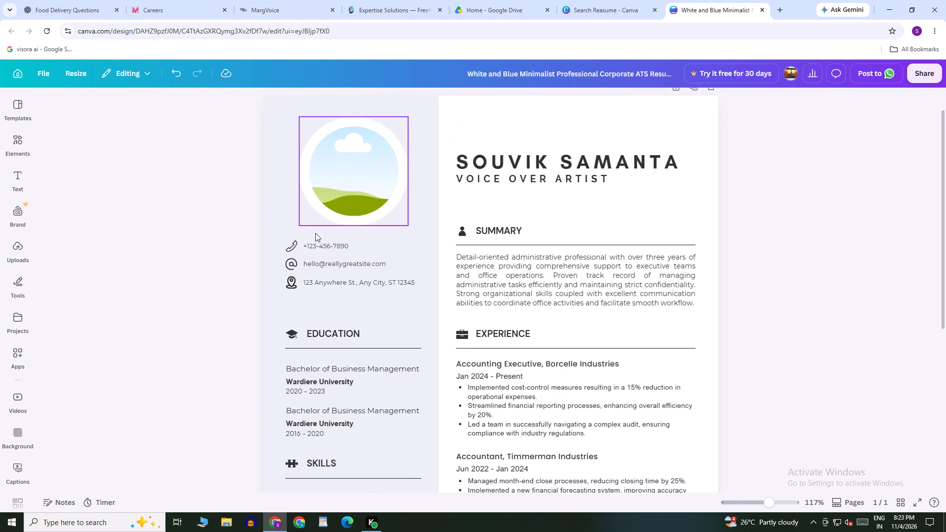
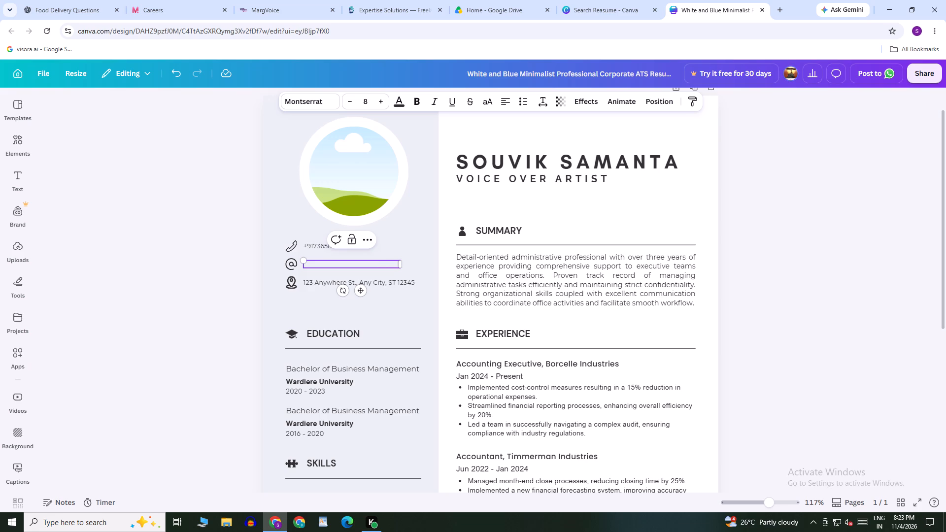
Enter the applicant's e-mail address on the sidebar's e-mail contact line.
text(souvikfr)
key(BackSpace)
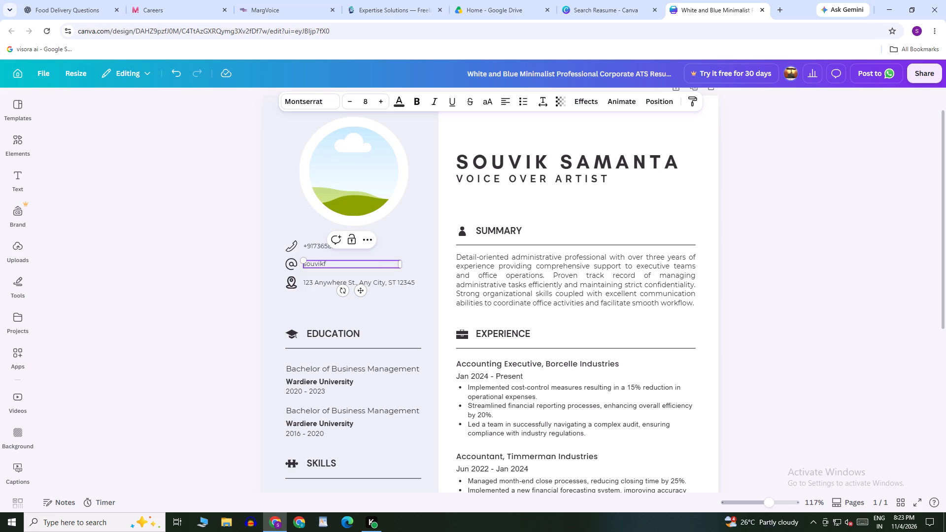
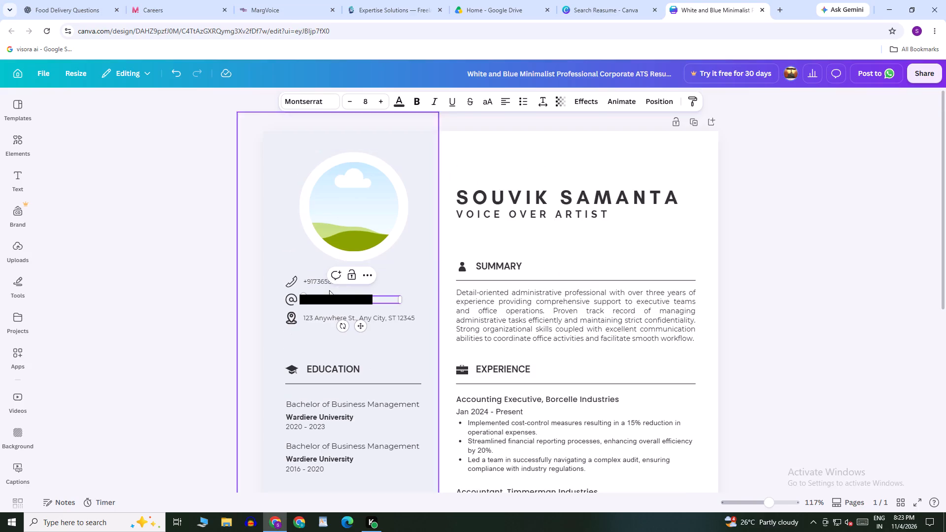
Replace the placeholder address on the sidebar's location contact line with the applicant's own address.
double_click(323, 317)
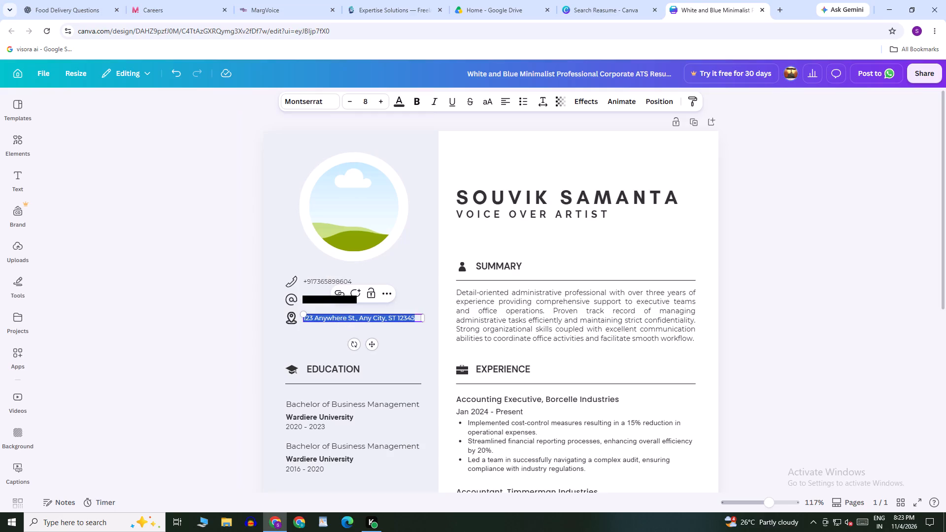
key(BackSpace)
key(shift+d)
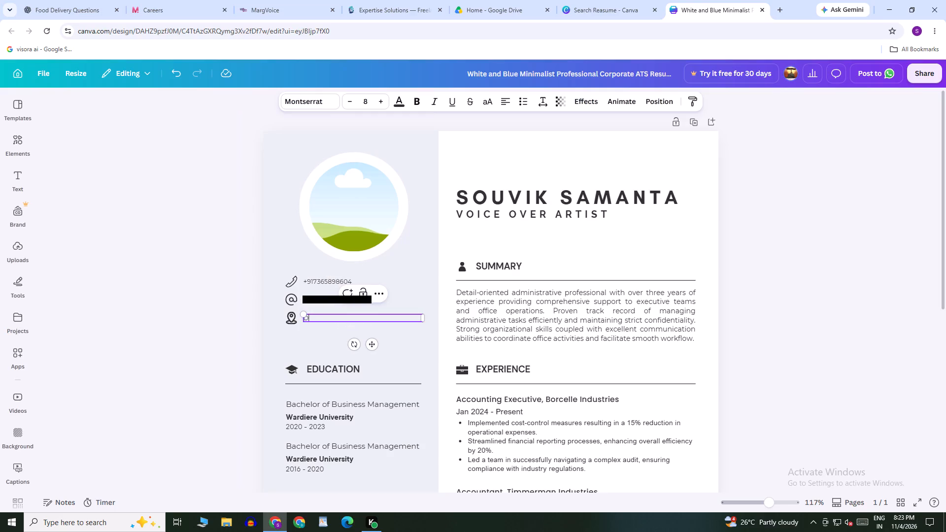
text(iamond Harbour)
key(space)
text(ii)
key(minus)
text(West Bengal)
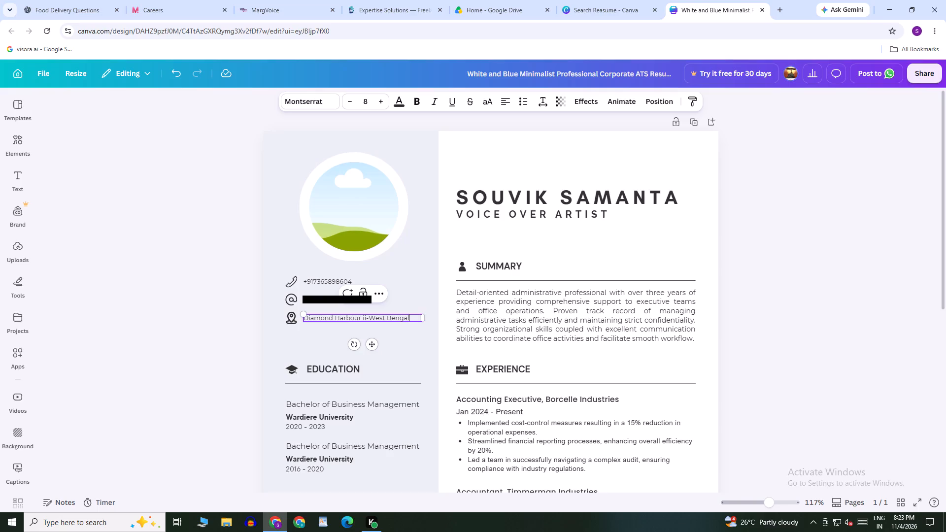
click(254, 347)
Replace the first Education entry's degree title with "Computer science".
click(384, 405)
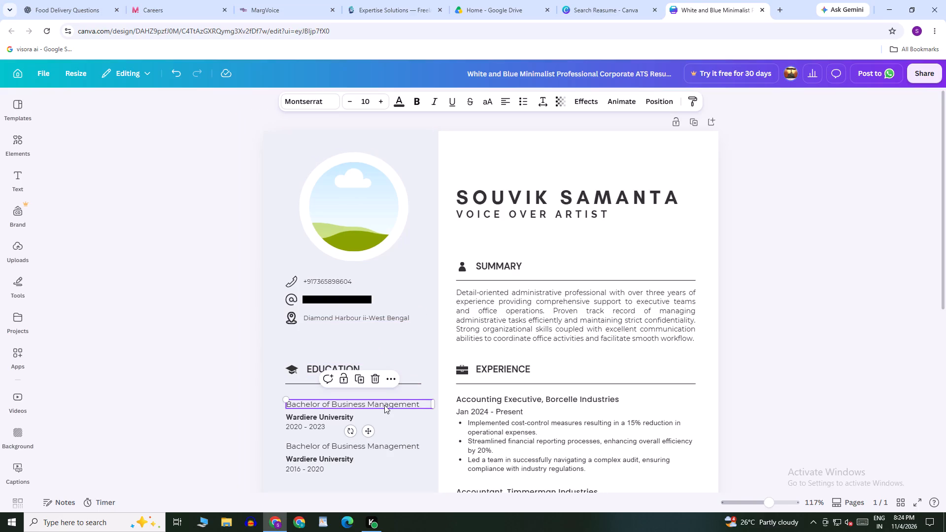
click(384, 405)
key(BackSpace)
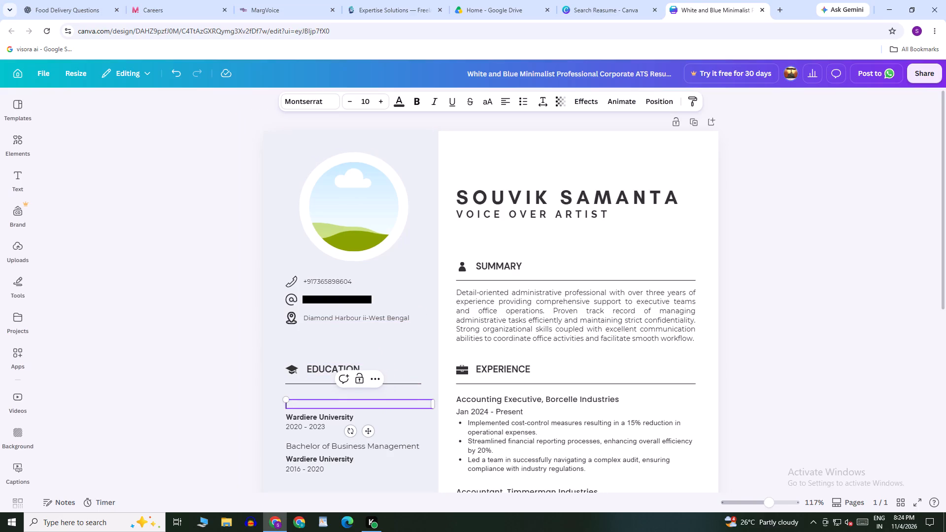
text(Co)
key(m)
text(puter science)
key(space)
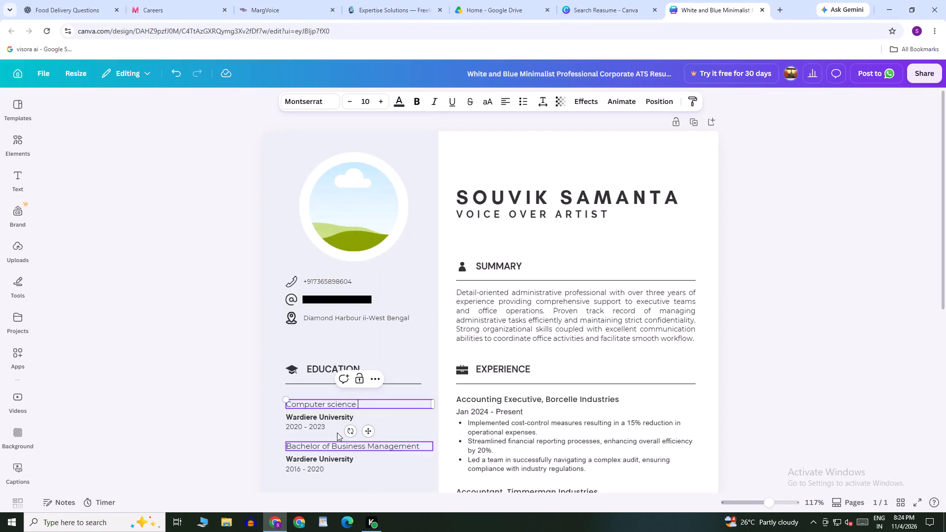
Replace the institution name in the Computer science education entry with "University Of kolkata".
double_click(331, 417)
key(BackSpace)
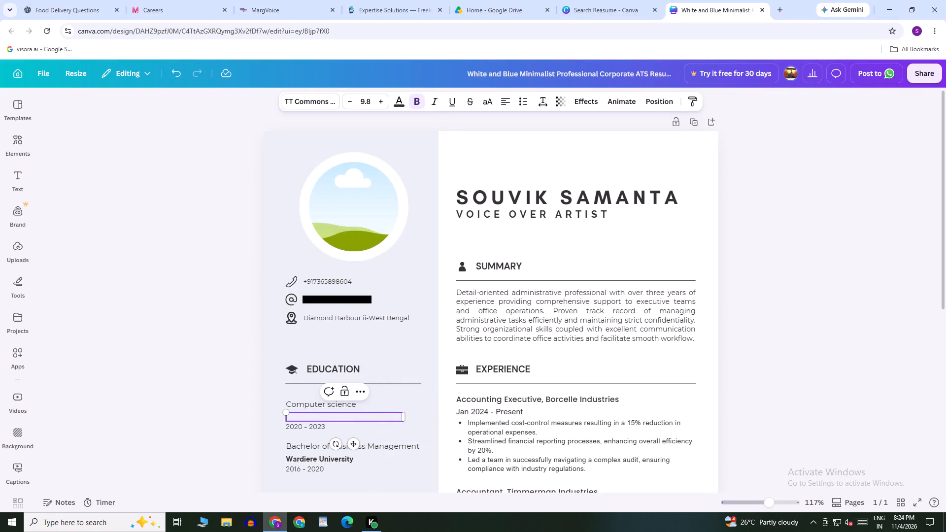
text(University)
key(space)
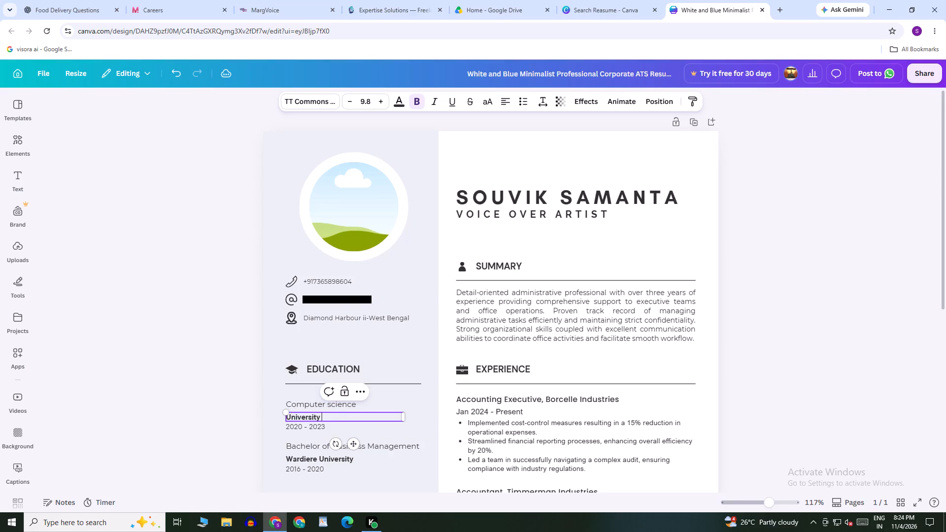
text(Of)
key(space)
text(kolkata)
Set the date range of the University Of kolkata education entry to "2019-2023".
click(317, 432)
double_click(323, 428)
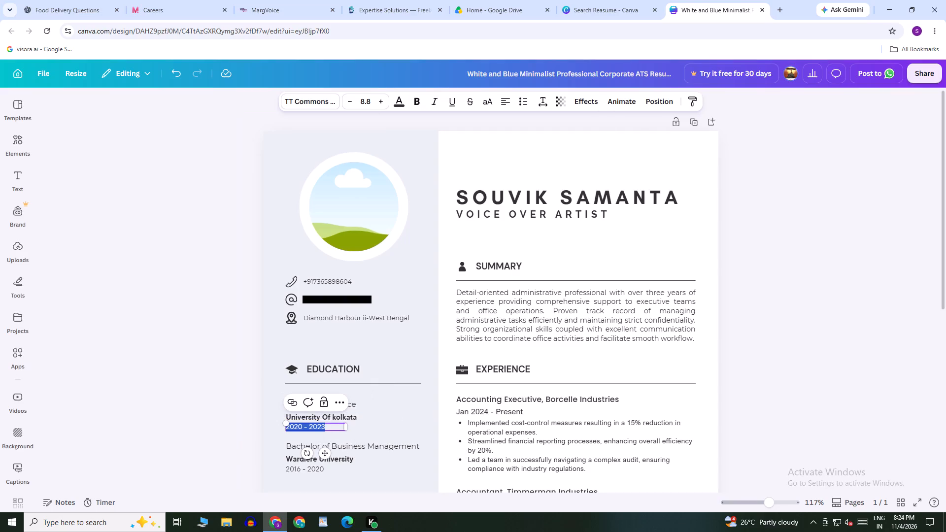
key(BackSpace)
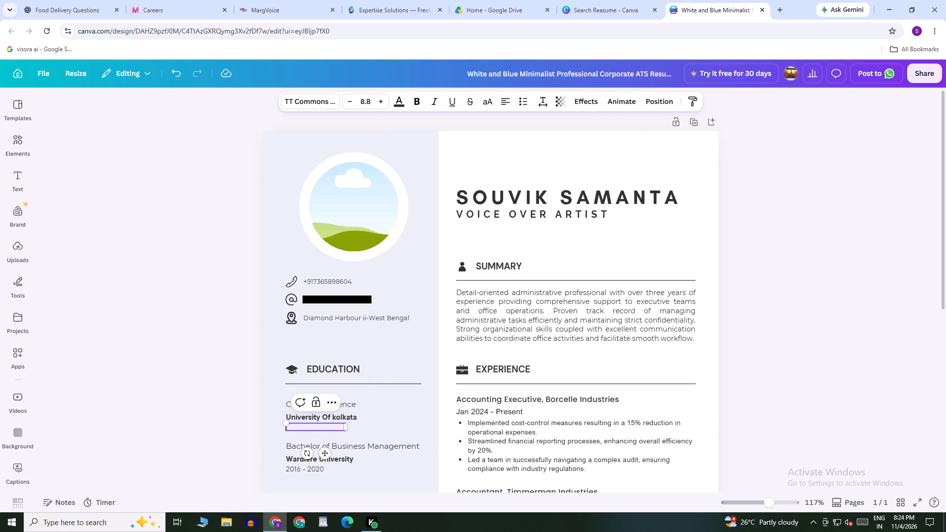
text(20)
text(19)
text(-2023)
Replace the second Education entry's degree title with "Microsoft server".
double_click(386, 445)
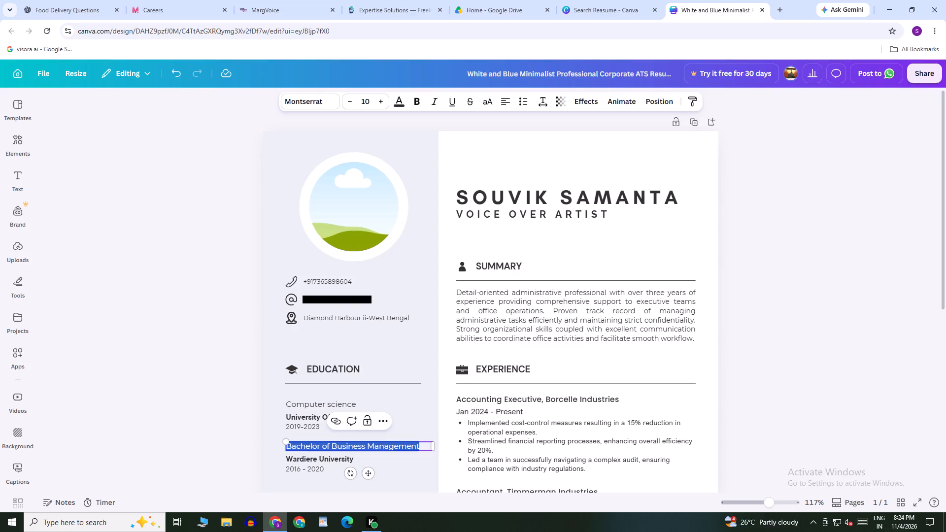
key(BackSpace)
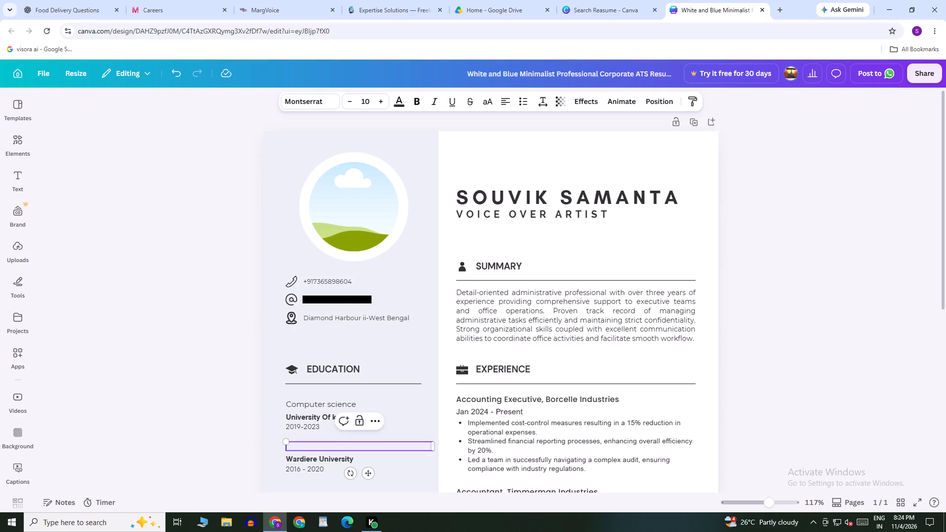
text(Micro)
text(soft)
key(space)
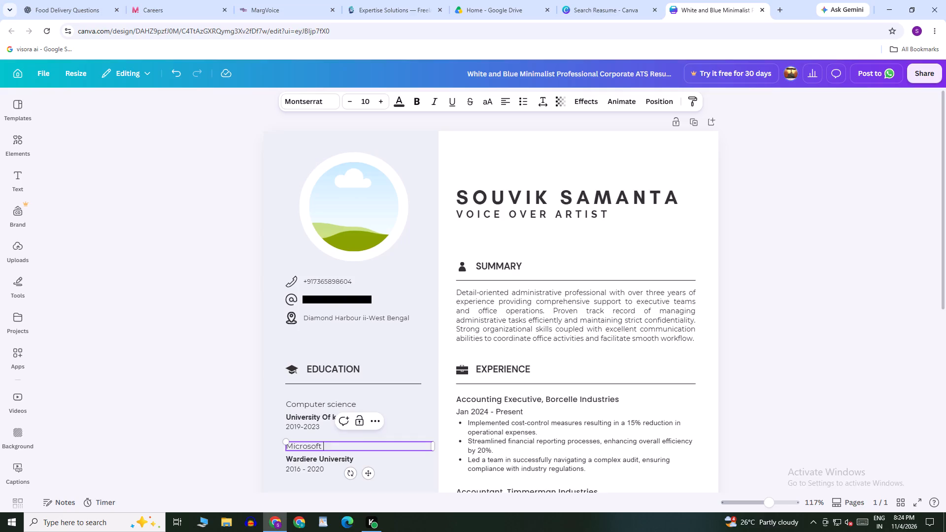
text(server)
Replace the institution name in the Microsoft server education entry with "IIHT Bangalore".
double_click(342, 459)
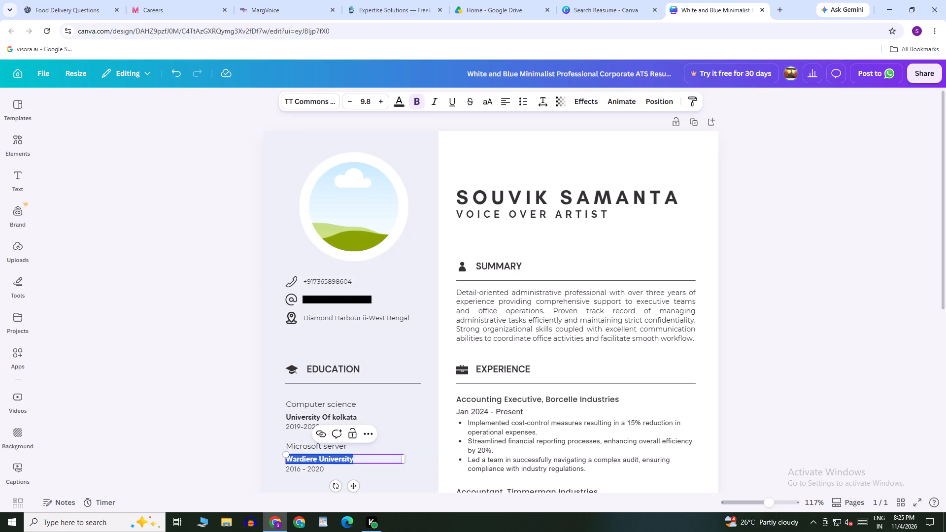
key(BackSpace)
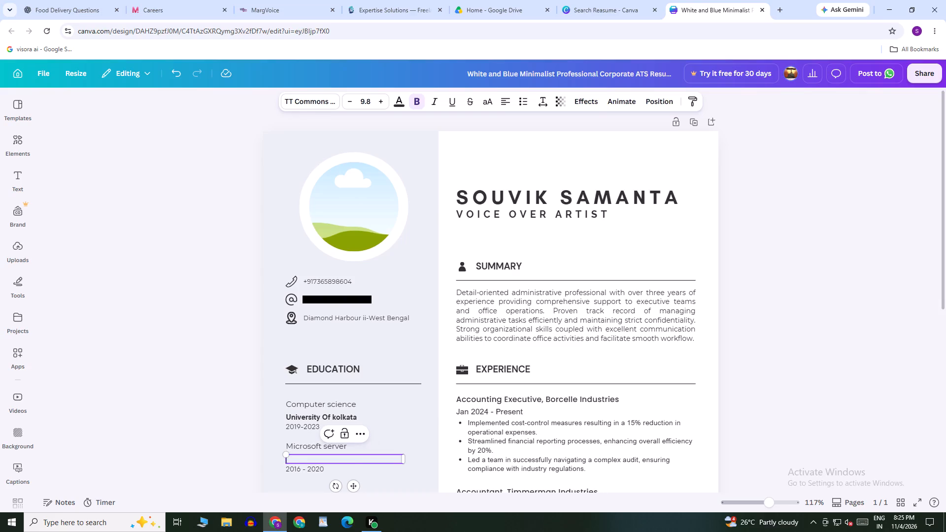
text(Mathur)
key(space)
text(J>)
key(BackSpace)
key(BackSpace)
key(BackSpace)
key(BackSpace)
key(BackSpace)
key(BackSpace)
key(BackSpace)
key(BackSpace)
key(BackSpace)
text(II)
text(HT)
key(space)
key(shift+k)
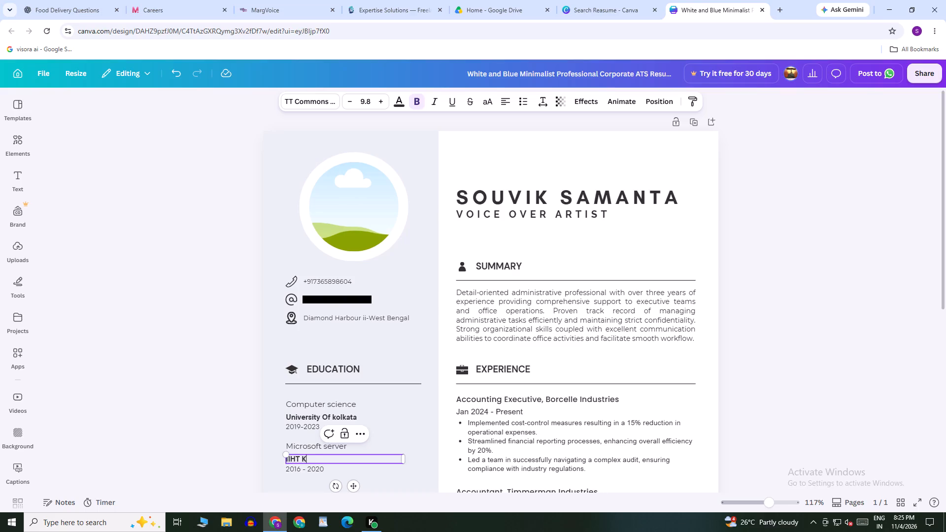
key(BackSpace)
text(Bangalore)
Set the date range of the IIHT Bangalore education entry to "2015-2018".
double_click(327, 468)
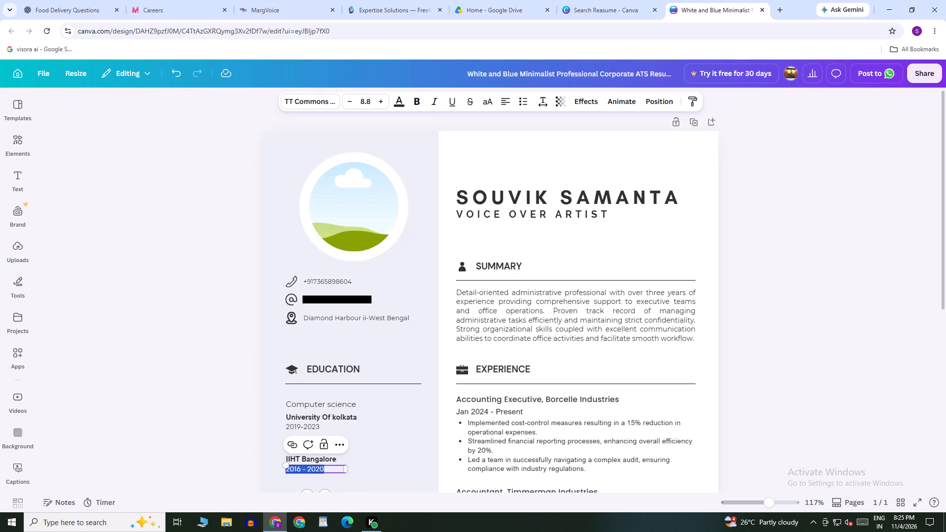
key(BackSpace)
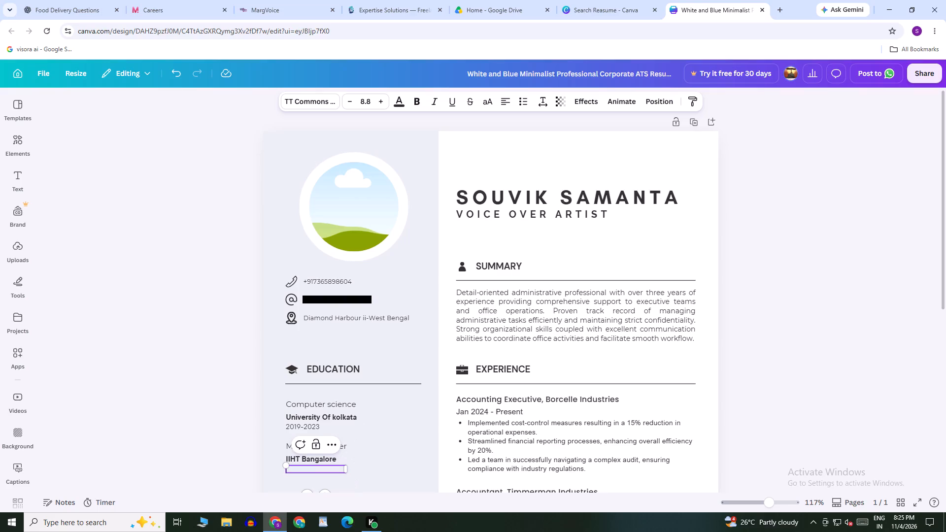
text(2015)
key(minus)
text(2018)
Replace the first Experience entry's job title with "Data Annonation & Voice over".
scroll(742, 376, down, 1)
double_click(595, 347)
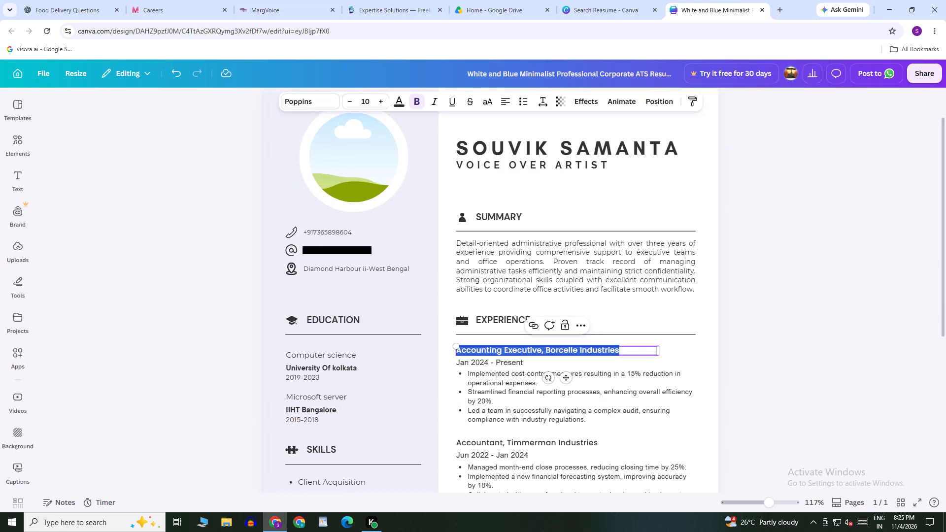
key(BackSpace)
key(shift+d)
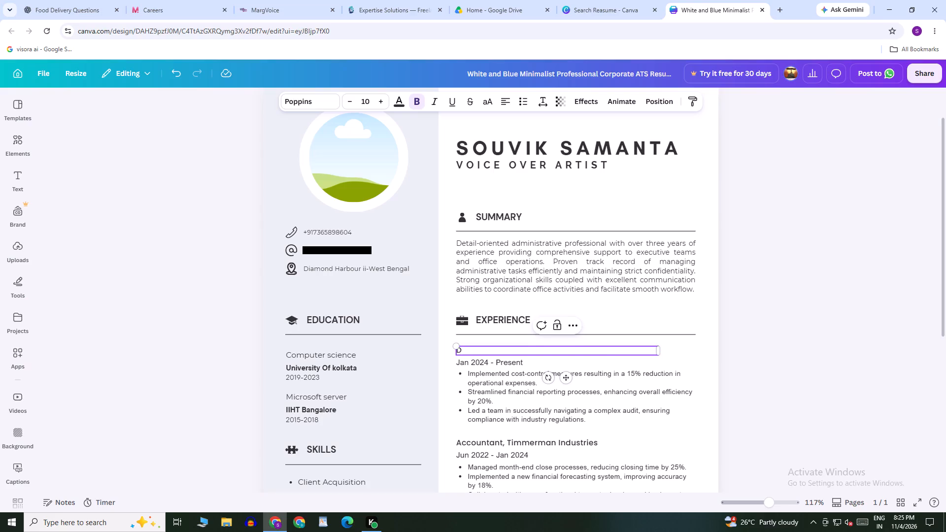
text(ata Anno)
text(nation)
key(space)
key(shift+ampersand)
key(space)
text(Voice)
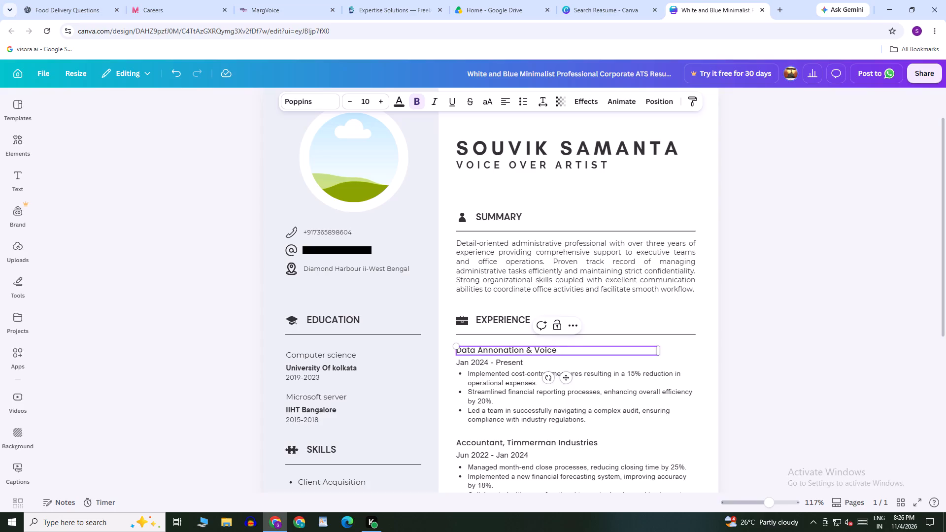
key(space)
text(over)
key(space)
Set the start date of the Data Annonation & Voice over entry to Jan 2025.
click(511, 360)
double_click(489, 363)
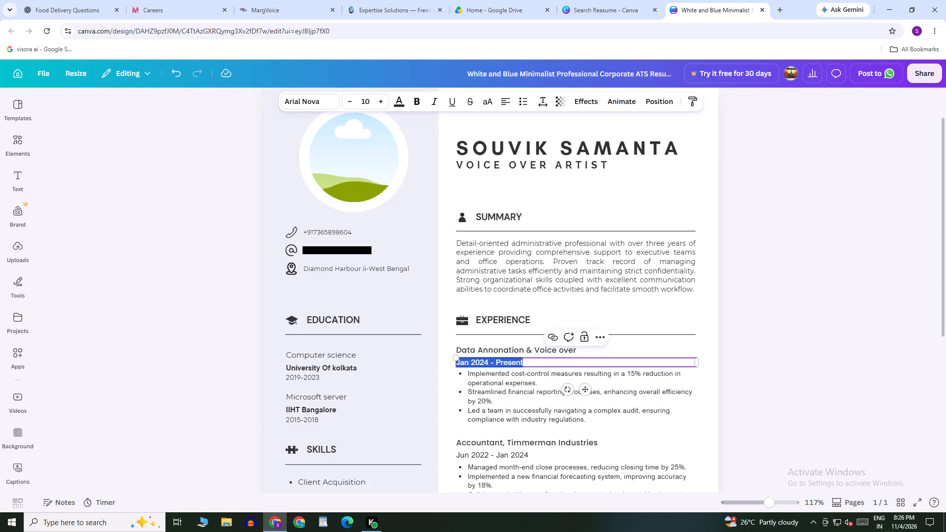
click(489, 363)
click(489, 363)
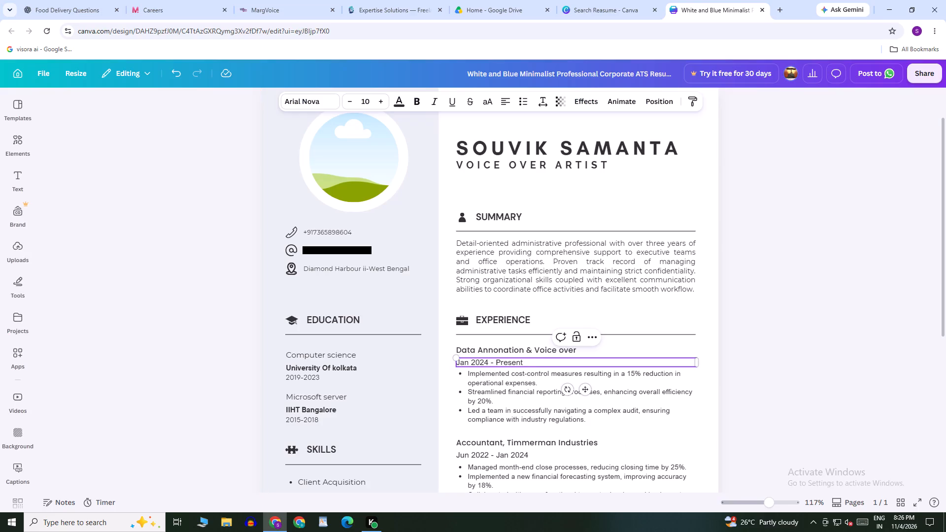
key(BackSpace)
key(5)
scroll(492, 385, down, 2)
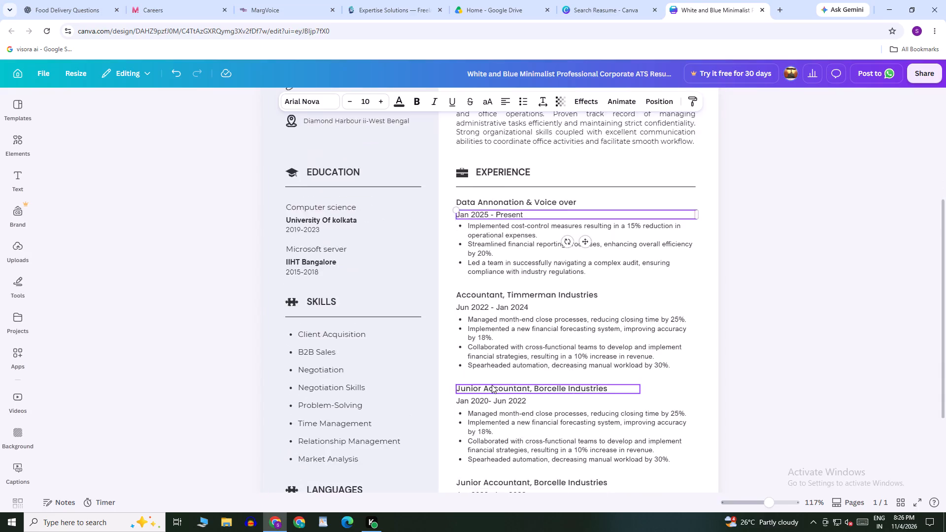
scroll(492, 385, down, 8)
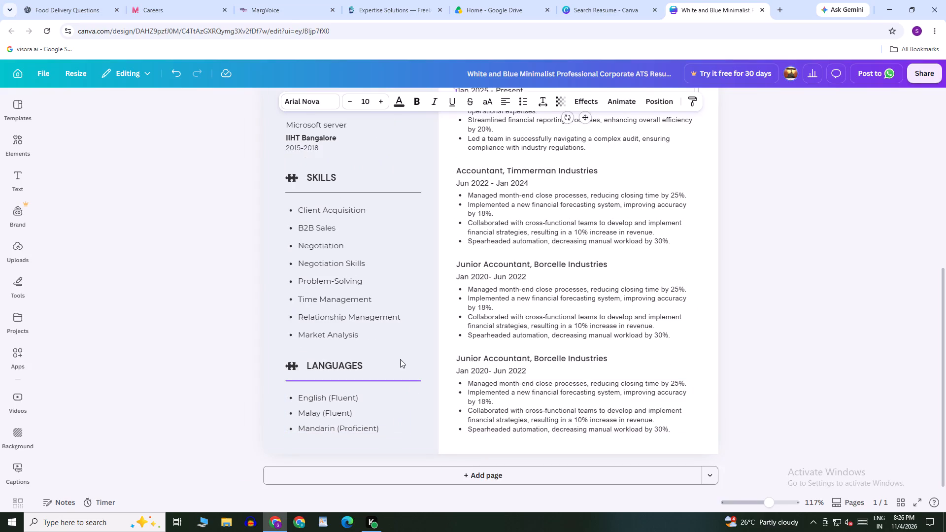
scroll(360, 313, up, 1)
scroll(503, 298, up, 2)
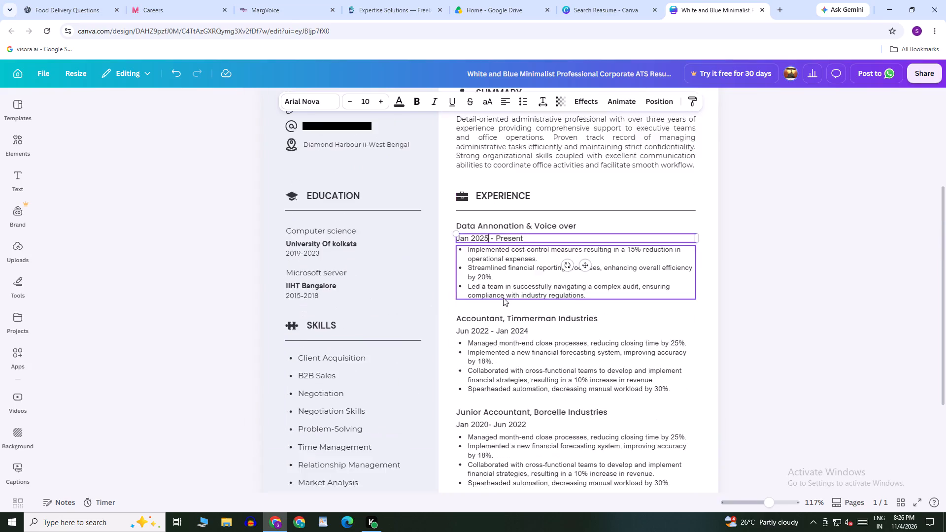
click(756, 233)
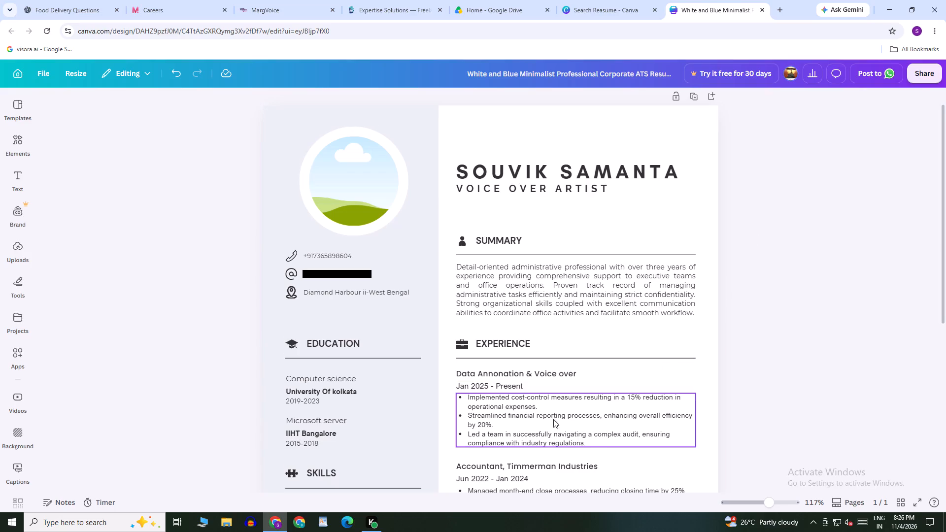
Replace the bullet text under the Data Annonation & Voice over entry with a single bullet reading "Conversational Recording".
click(523, 416)
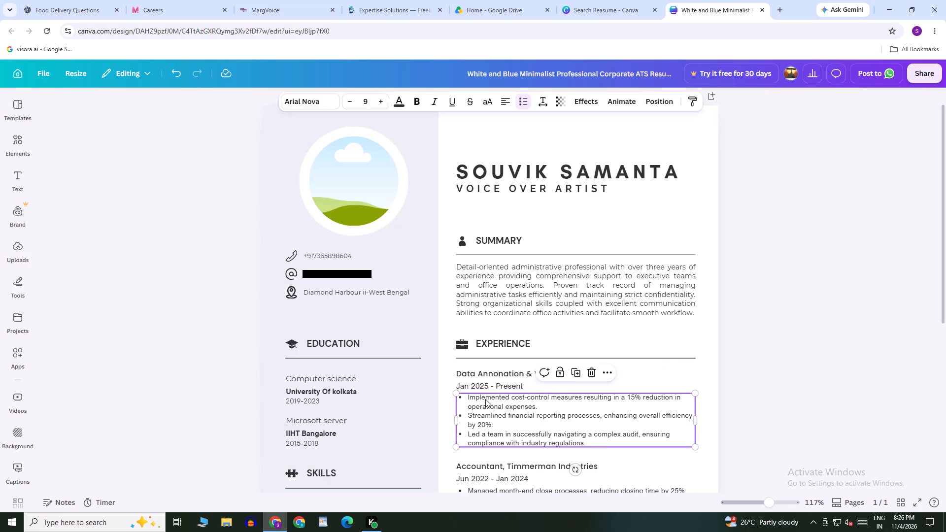
click(580, 441)
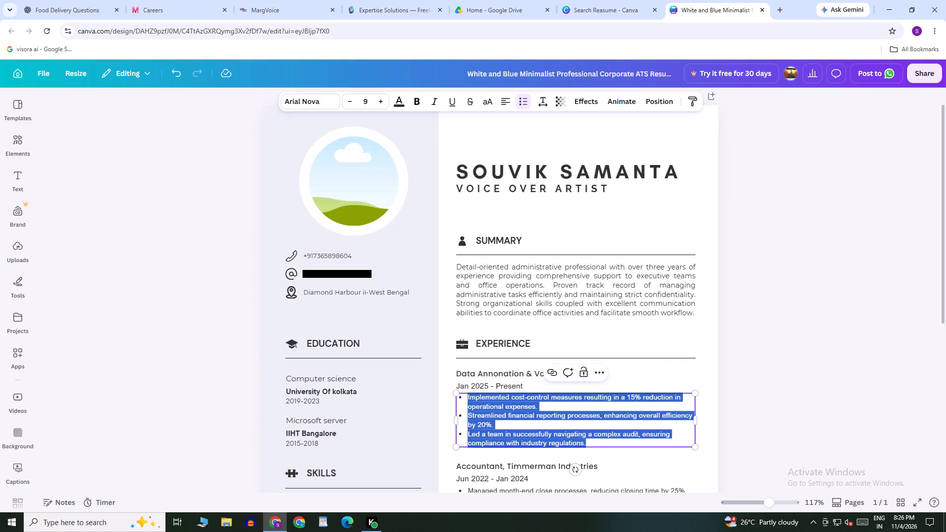
key(BackSpace)
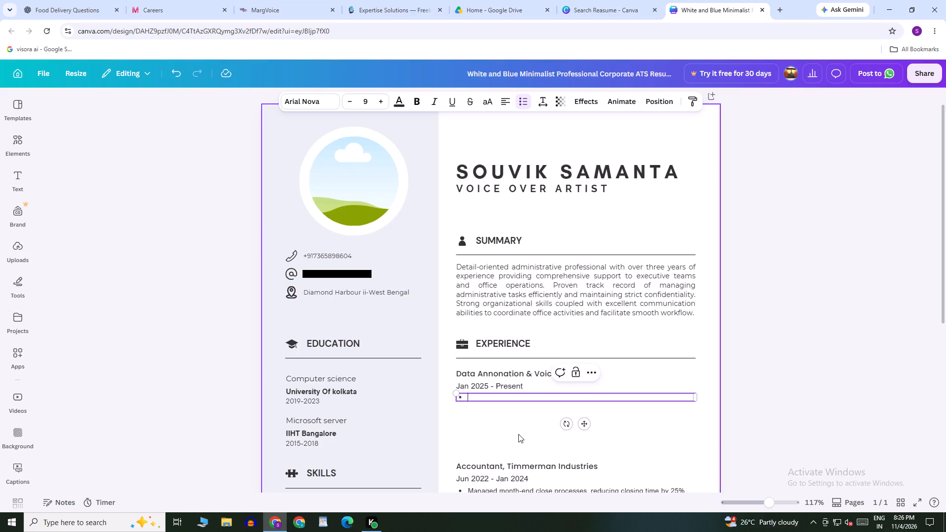
key(shift+c)
text(onversational)
key(space)
text(Recor)
text(ding)
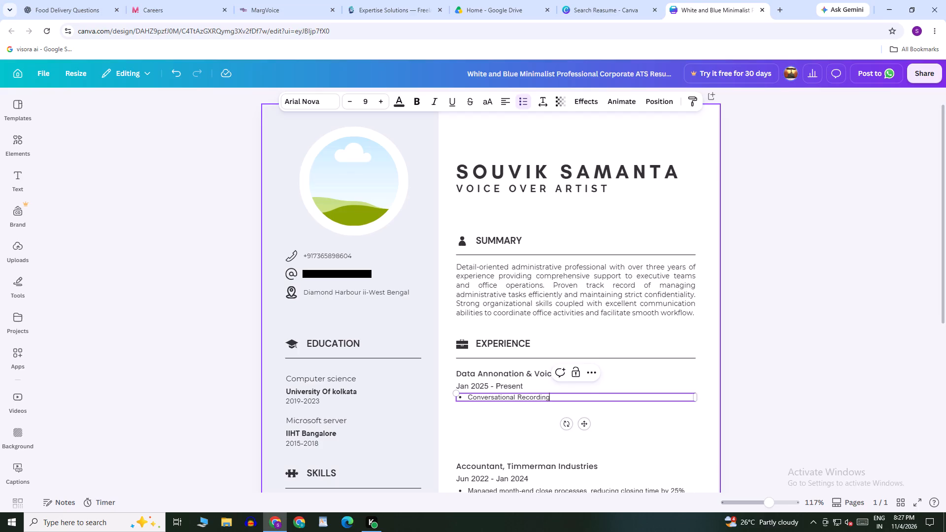
Add a second bullet reading "Script And Emotion Recording" to the first Experience entry.
key(Return)
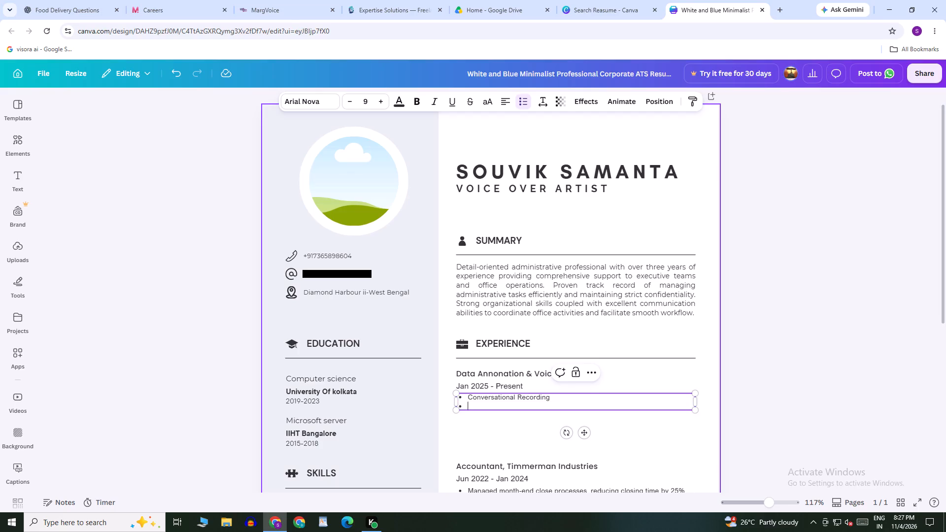
key(shift+s)
text(cri)
text(pt)
key(space)
text(An)
text(d Emotion Recording)
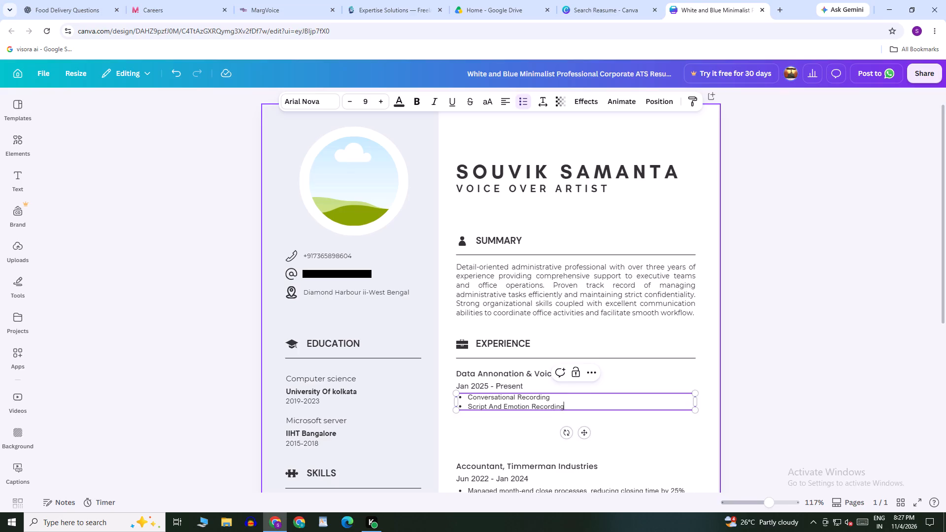
Add a third bullet reading "Image And Video Annotation" to the first Experience entry.
key(Return)
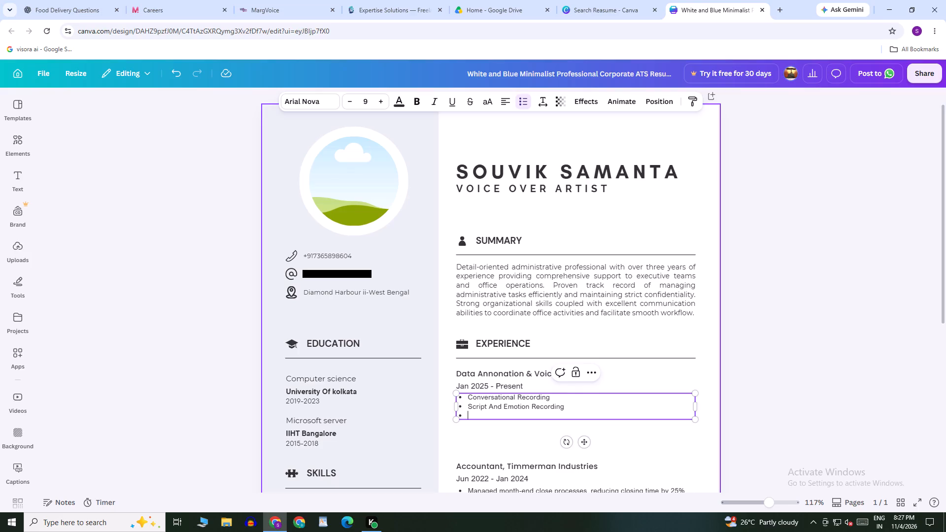
key(shift+i)
key(BackSpace)
key(shift+i)
text(mage)
key(space)
text(And Video Annotation)
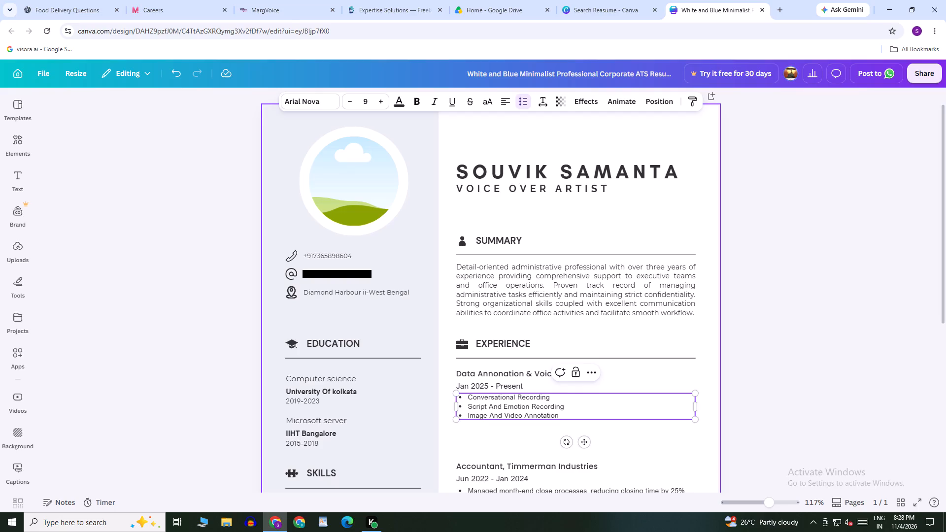
Start a fourth bullet with the text "Micr" in the first Experience entry.
key(Return)
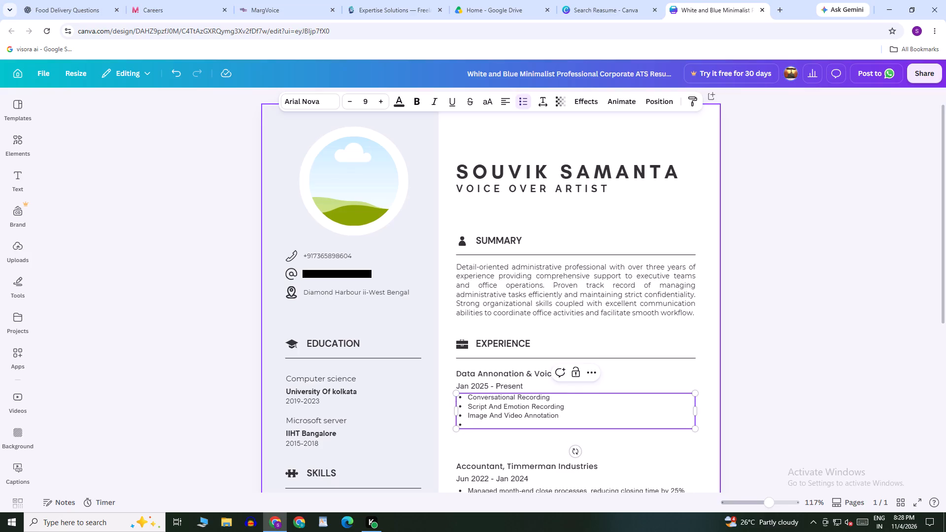
text(Micr)
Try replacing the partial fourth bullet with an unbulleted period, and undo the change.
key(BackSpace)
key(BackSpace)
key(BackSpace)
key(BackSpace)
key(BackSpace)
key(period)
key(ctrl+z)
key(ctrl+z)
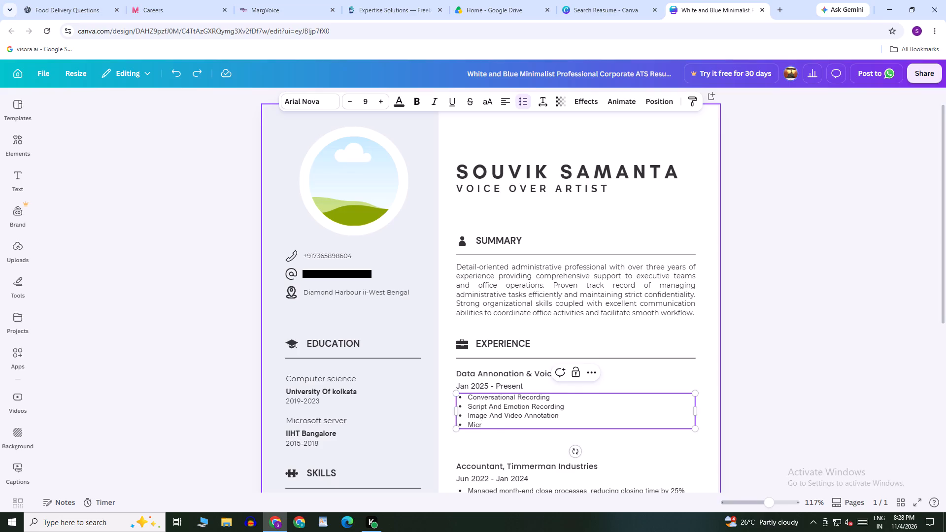
Replace the partial fourth bullet of the first Experience entry with the text "CVAT And".
key(BackSpace)
key(BackSpace)
key(BackSpace)
key(BackSpace)
text(CVAT)
key(space)
text(and)
key(space)
key(BackSpace)
key(BackSpace)
key(BackSpace)
key(BackSpace)
key(shift+a)
text(nd)
key(space)
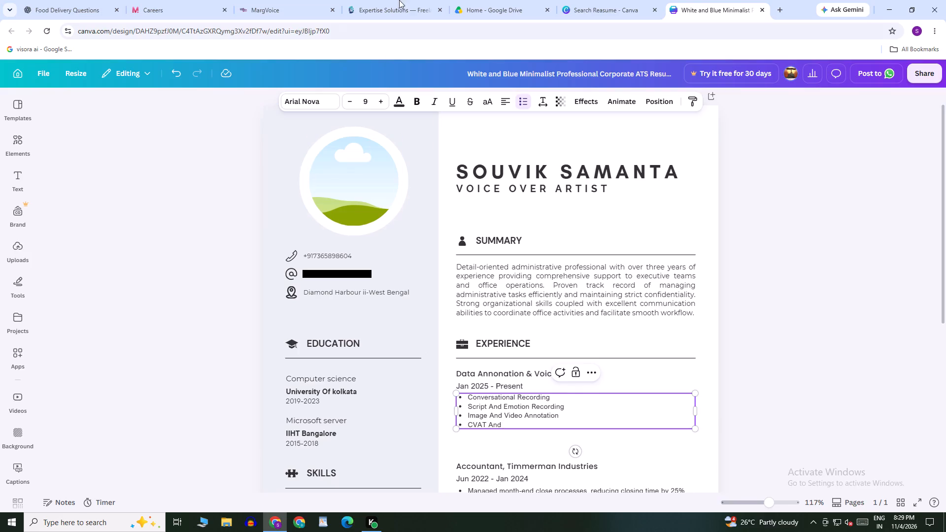
Set the font of all four bullets in the first Experience entry to DM Sans.
click(302, 103)
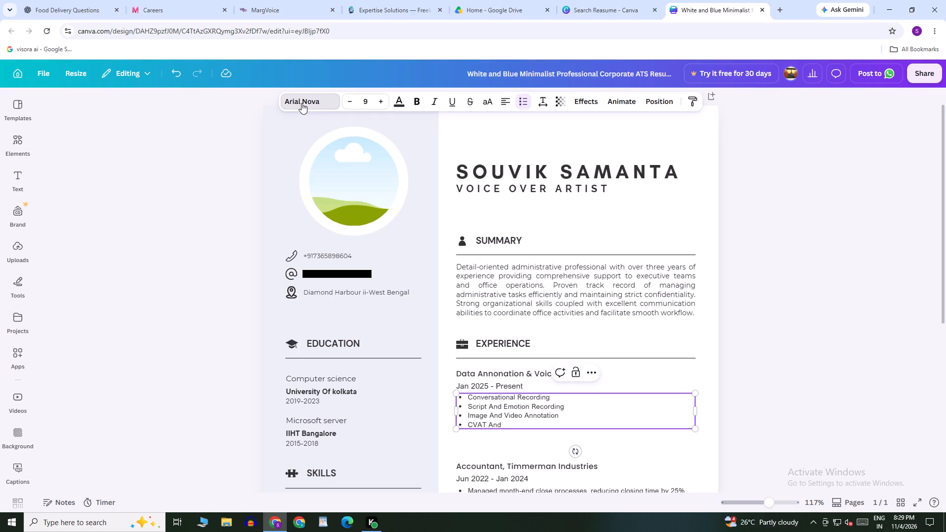
click(160, 245)
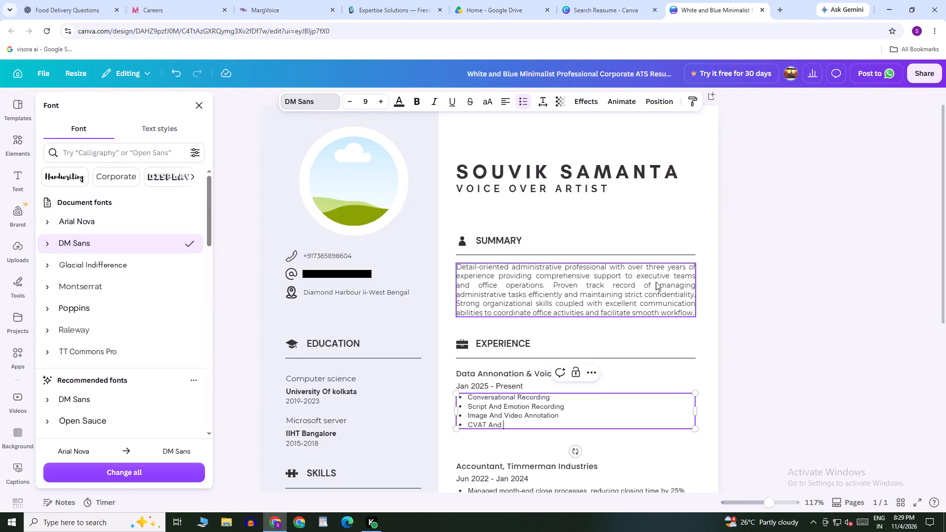
drag(507, 422, 488, 411)
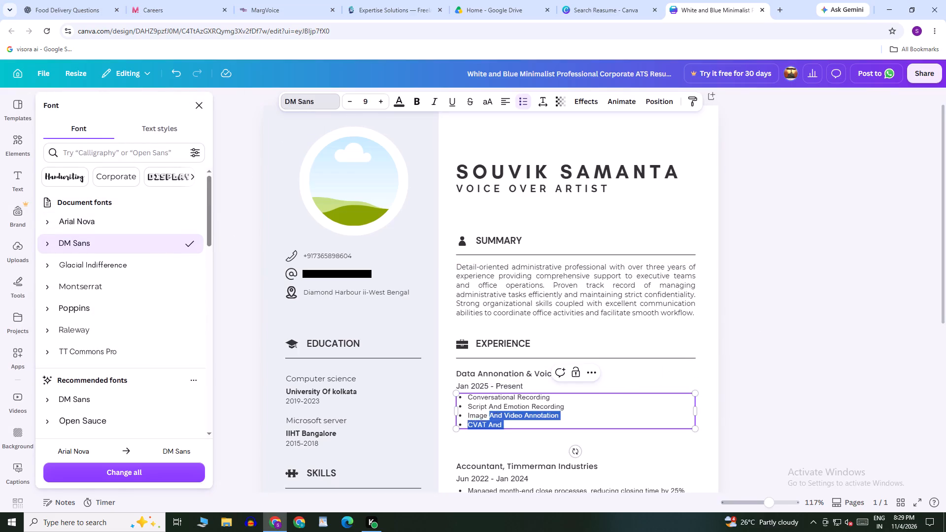
drag(488, 411, 454, 396)
click(144, 222)
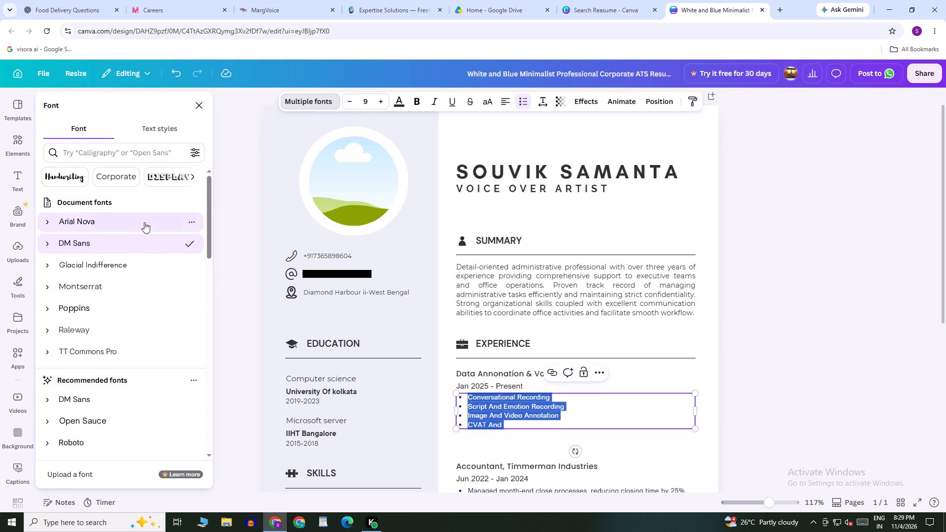
click(146, 246)
double_click(791, 361)
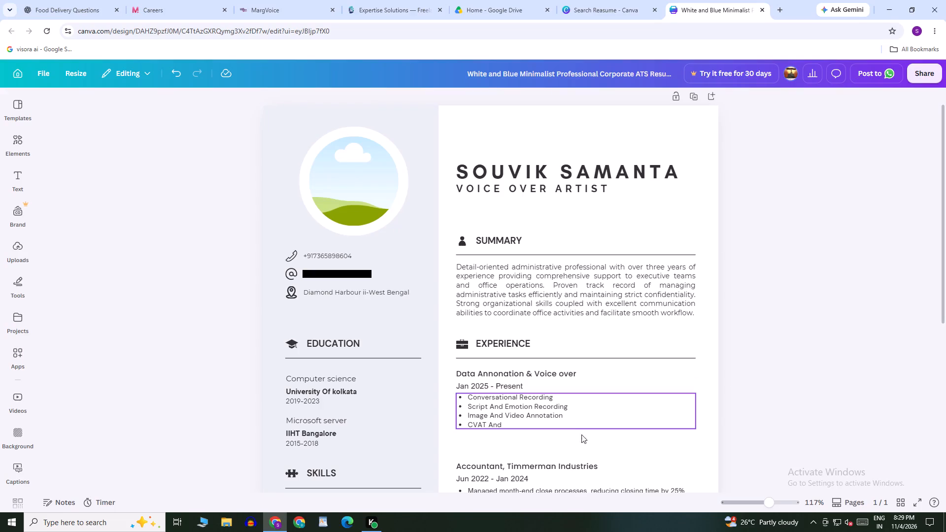
Extend the fourth bullet of the first Experience entry with "Boundray Box" after "CVAT And".
click(518, 426)
click(518, 426)
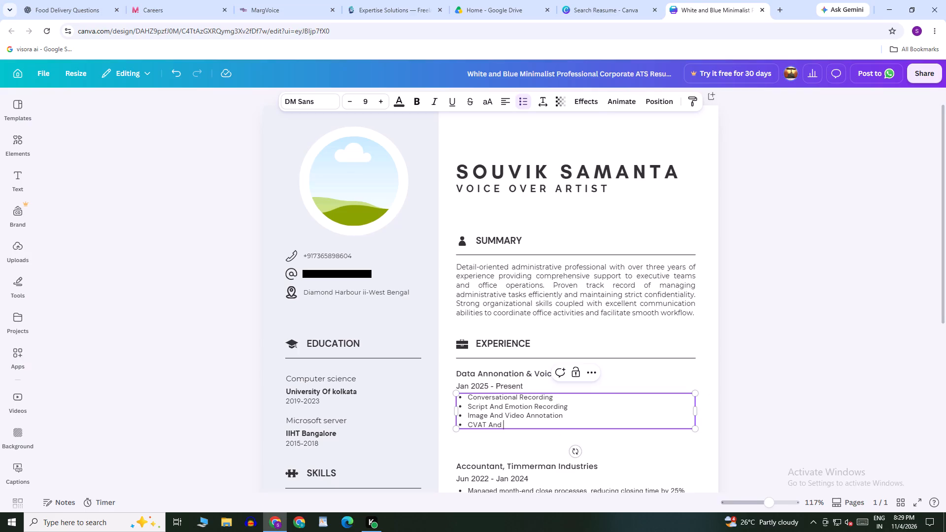
text(Boundray)
key(space)
text(Box)
click(826, 430)
Clear all the placeholder bullet text under the "Accountant, Timmerman Industries" entry.
scroll(793, 426, down, 2)
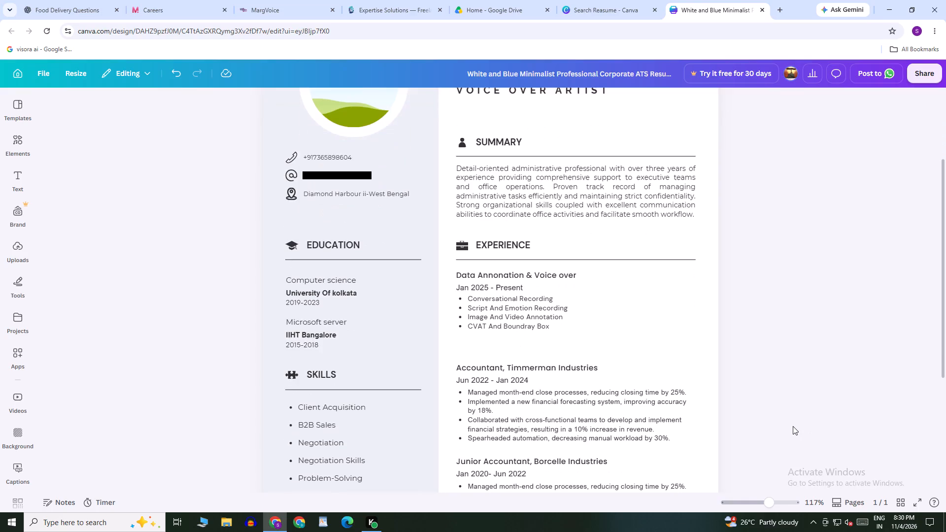
scroll(792, 426, down, 1)
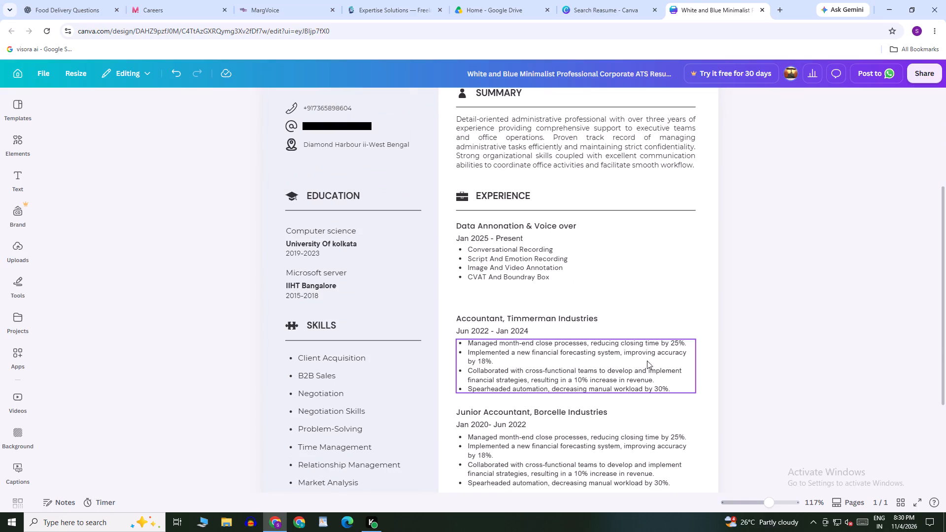
click(470, 343)
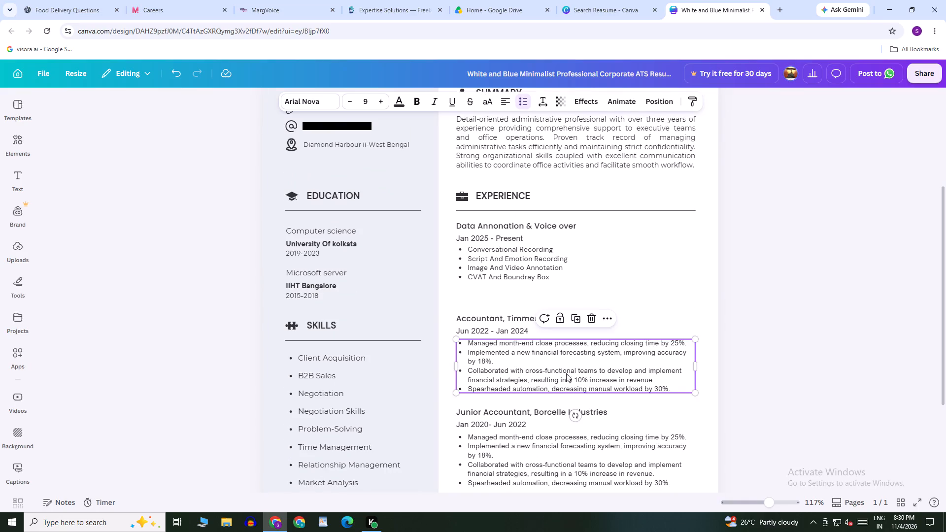
click(675, 388)
click(675, 388)
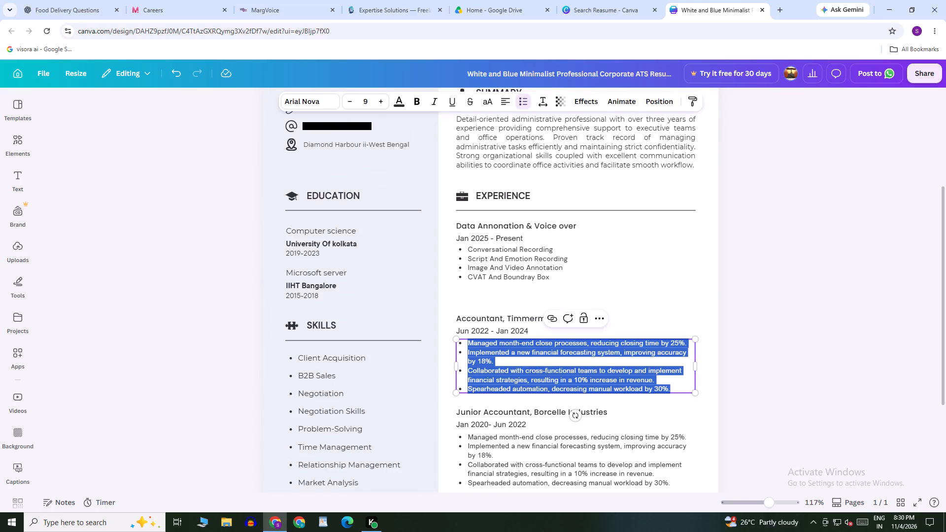
key(BackSpace)
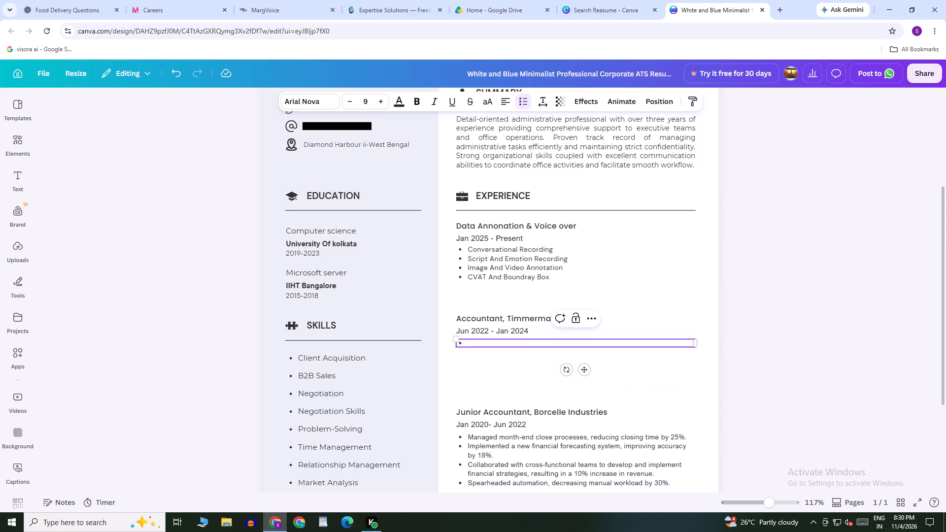
Write the second Experience entry's first bullet as "Previously working At microw1 with as a Robotic videio annotation".
text(Pre)
text(viously)
key(space)
text(working)
key(space)
text(at)
key(space)
key(BackSpace)
key(BackSpace)
key(BackSpace)
text(At)
key(space)
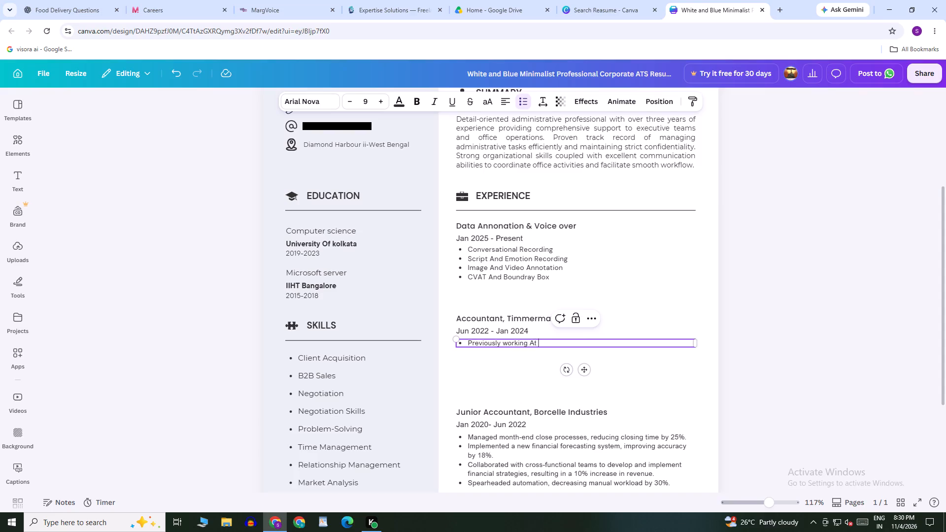
text(microw1)
key(space)
text(with as a)
key(space)
text(Robotic)
key(space)
text(videoi)
key(BackSpace)
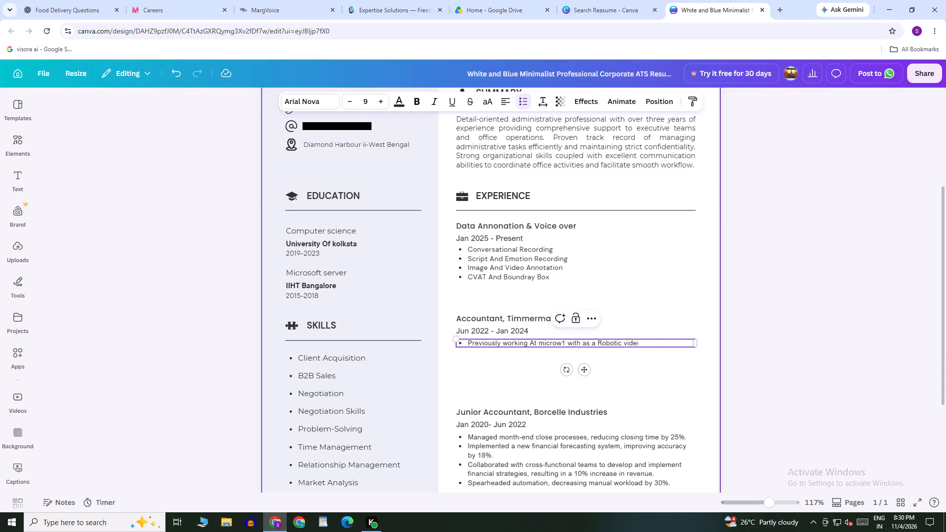
text(o annon)
key(BackSpace)
text(tation)
key(Return)
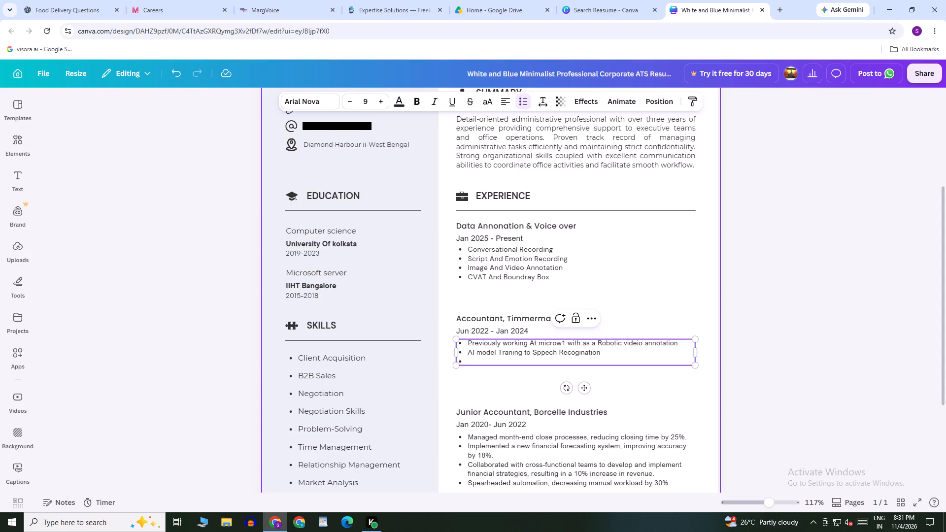
Remove the "Jun 2022 - Jan 2024" date line from the second Experience entry.
click(614, 278)
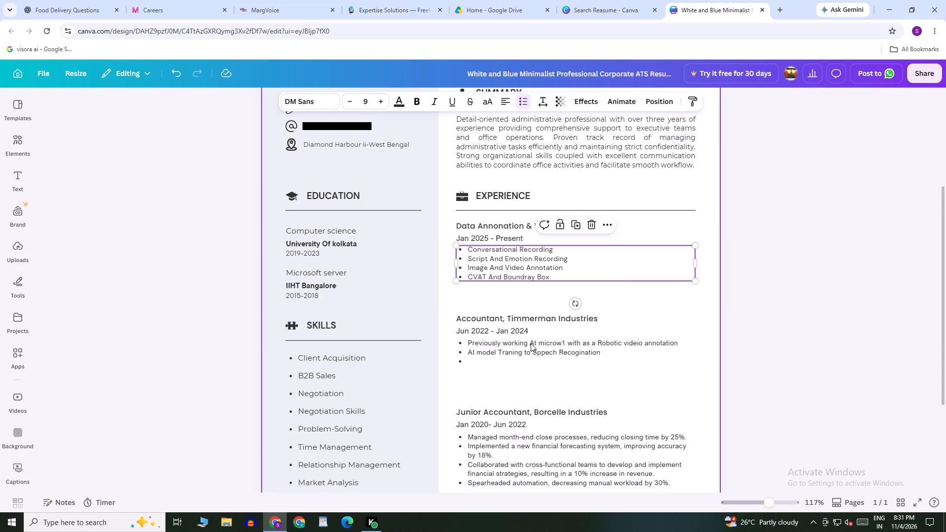
double_click(527, 333)
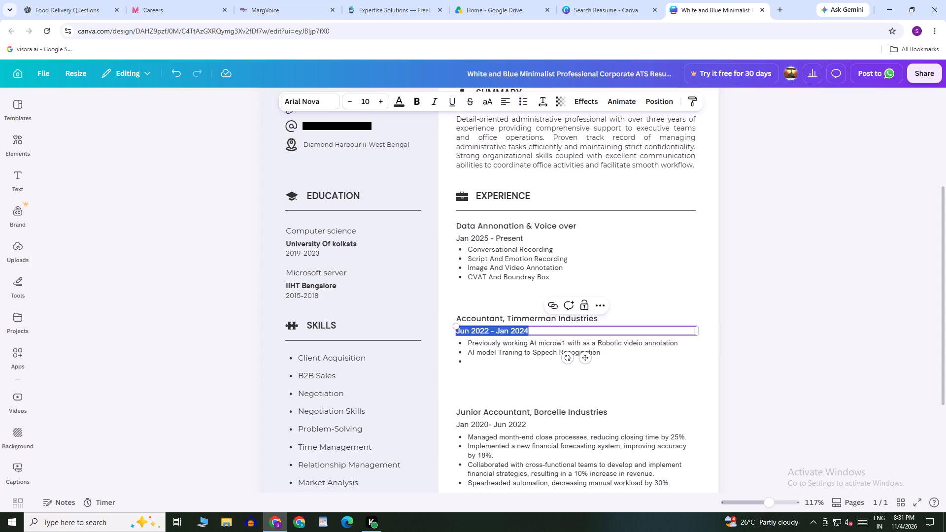
key(BackSpace)
click(642, 388)
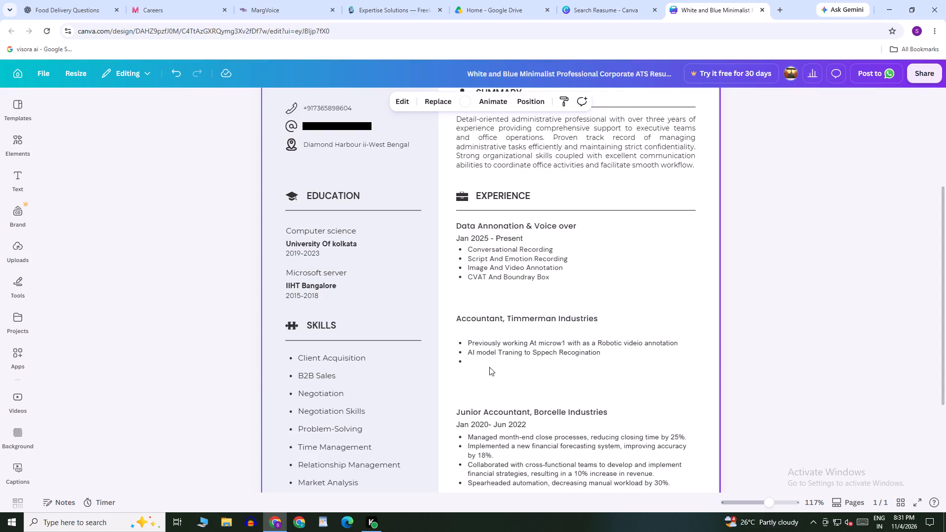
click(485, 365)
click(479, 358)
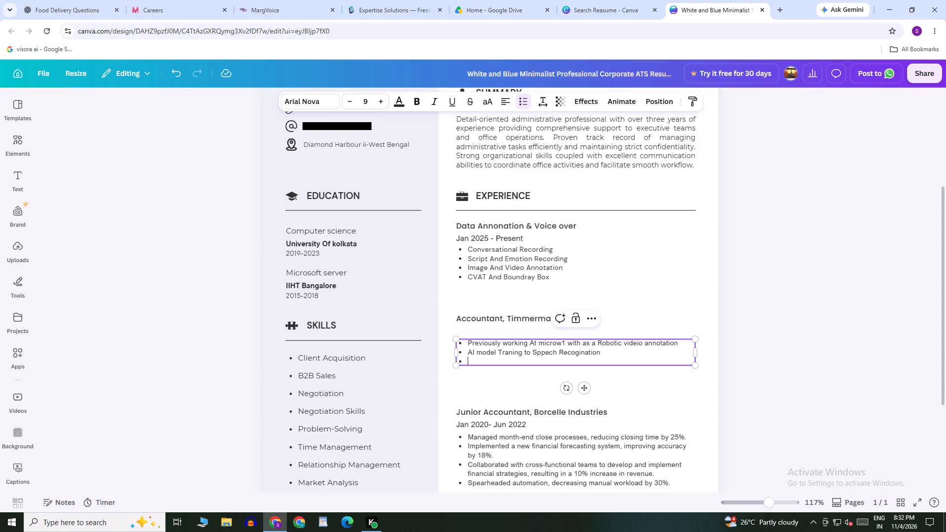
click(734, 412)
Delete the bullets, heading and date line of the upper "Junior Accountant, Borcelle Industries" entry.
scroll(661, 412, down, 3)
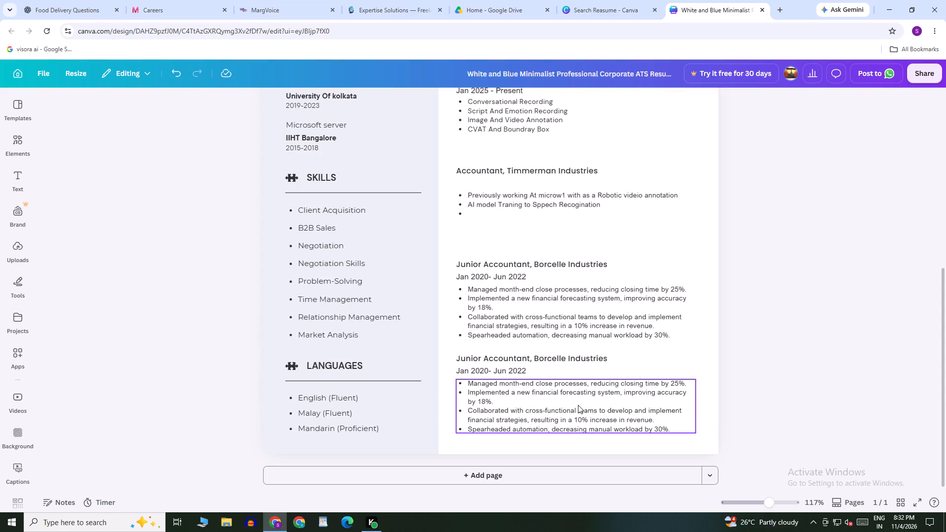
click(527, 310)
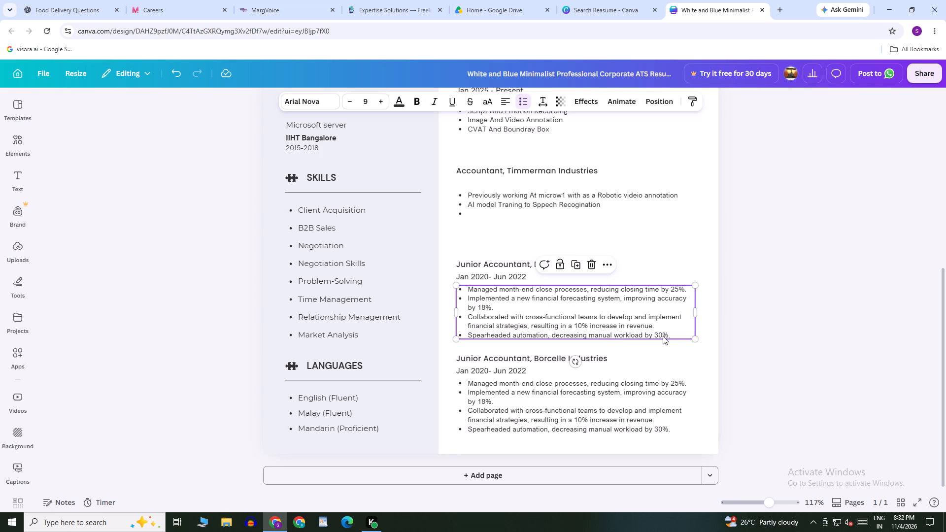
click(590, 262)
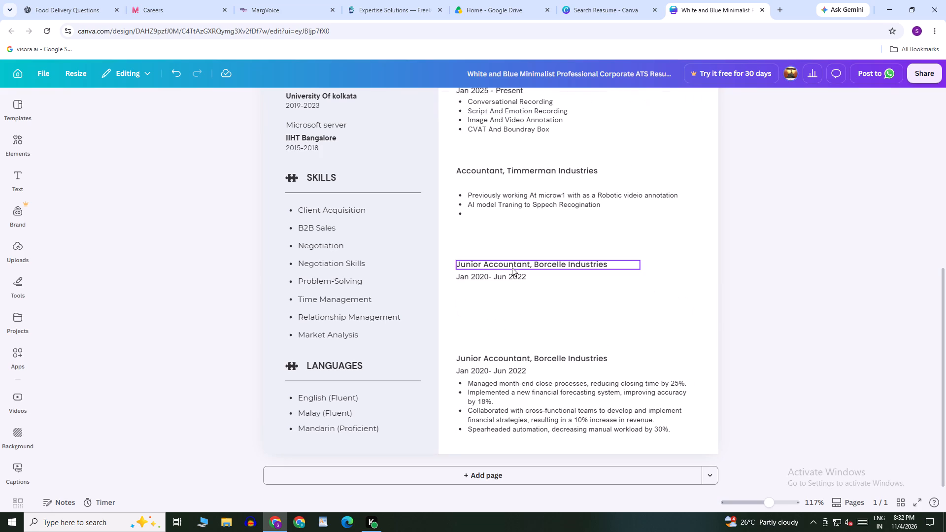
click(512, 267)
click(563, 236)
click(518, 270)
click(518, 275)
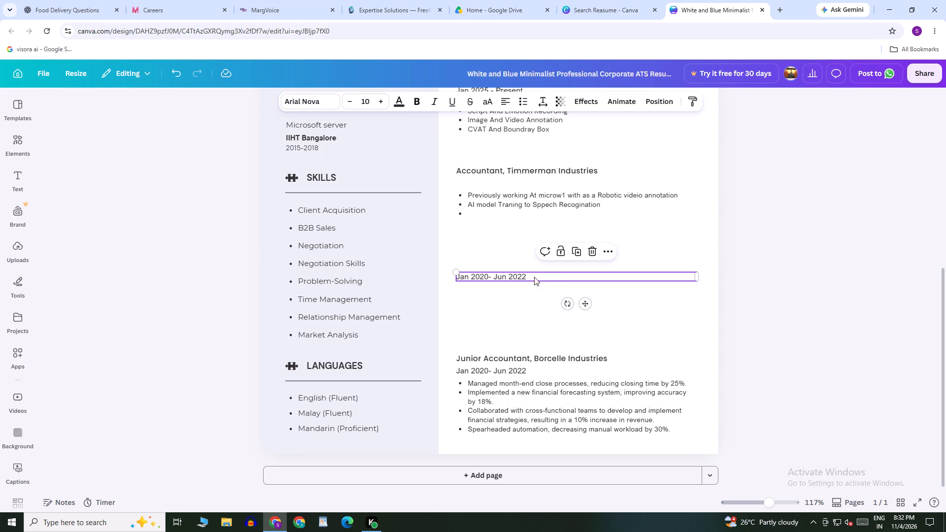
click(588, 249)
Delete the bullets, date line and heading of the remaining "Junior Accountant, Borcelle Industries" entry.
click(551, 405)
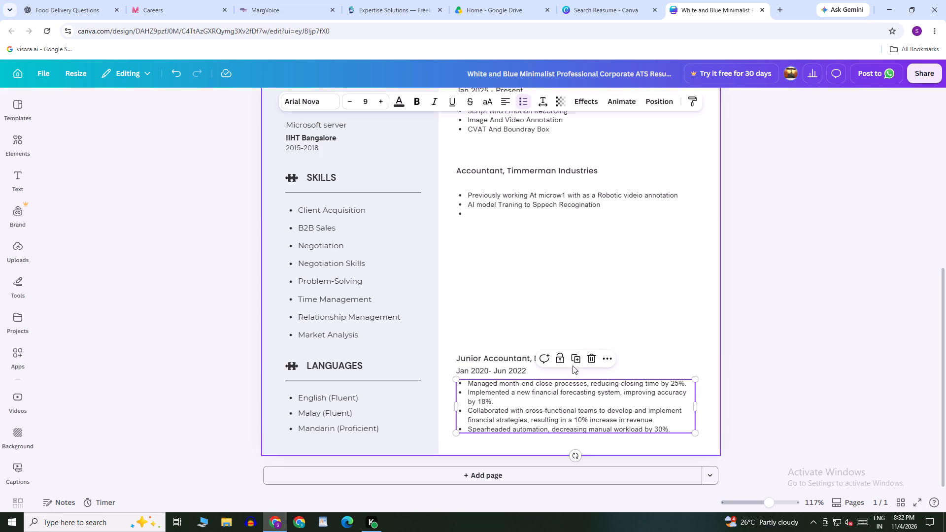
click(591, 350)
click(522, 369)
click(593, 343)
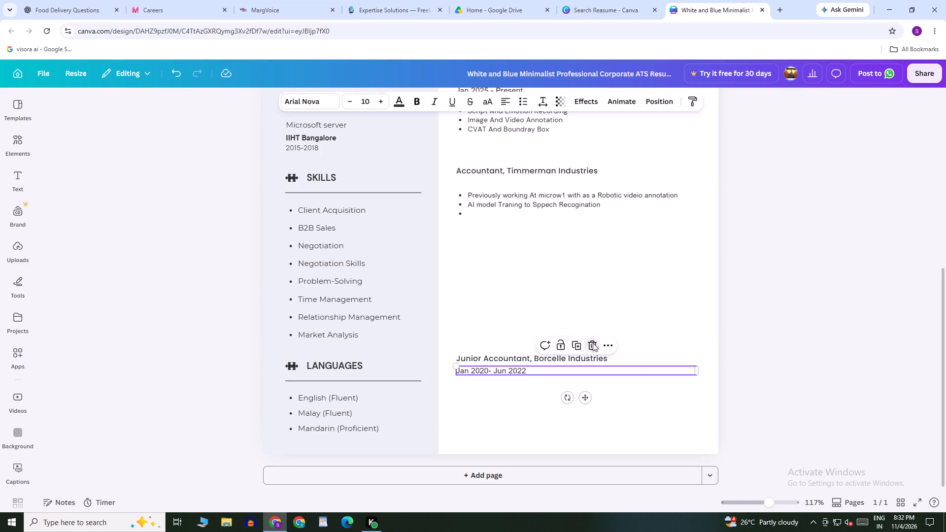
click(527, 356)
click(564, 332)
Move the first Experience entry's bullet list and date line slightly down for more spacing below the heading.
scroll(636, 293, up, 3)
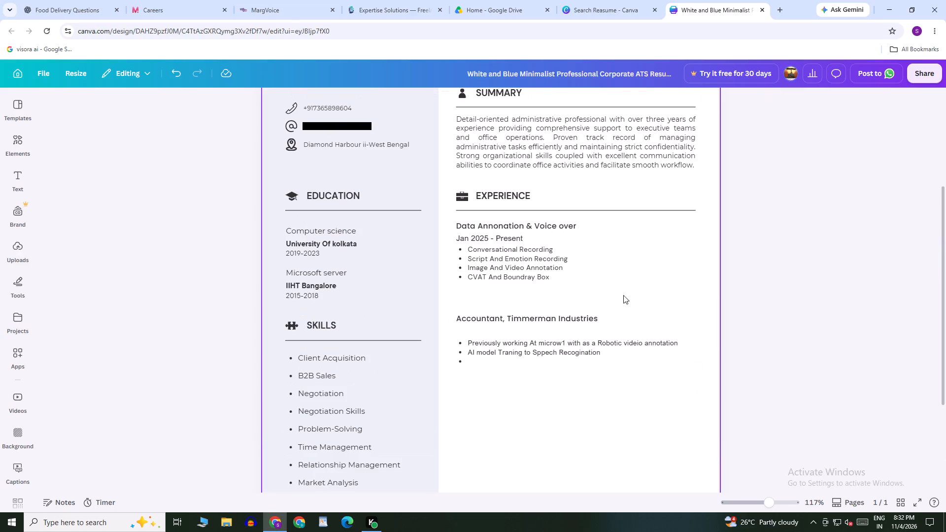
drag(521, 265, 520, 273)
click(507, 241)
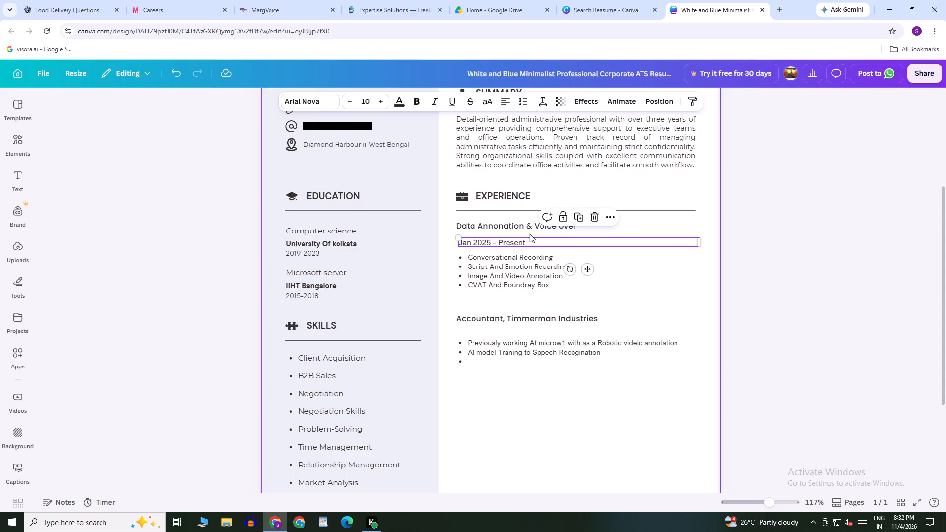
Set the start year in the first Experience entry's date line to 2026.
click(493, 241)
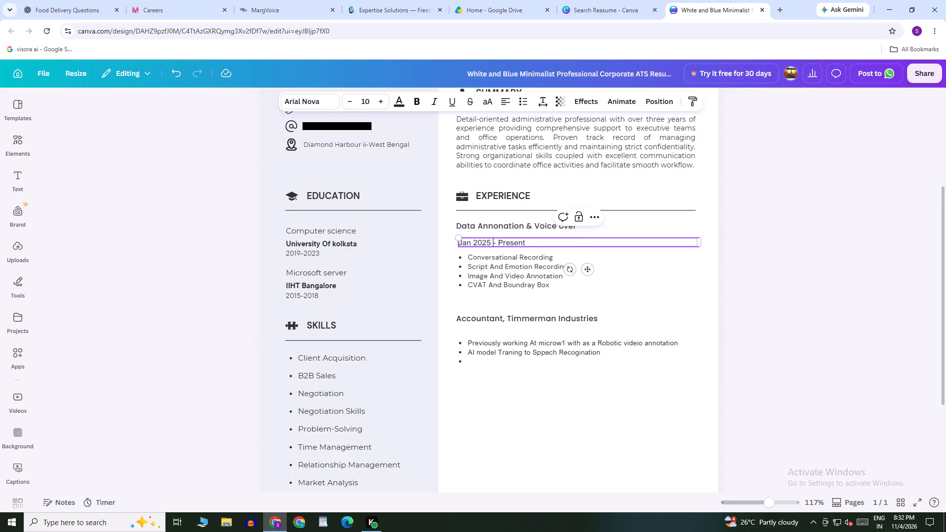
click(492, 241)
key(BackSpace)
key(6)
Shift the "Jan 2026 - Present" date line slightly to the right under the "Data Annonation & Voice over" heading.
click(484, 227)
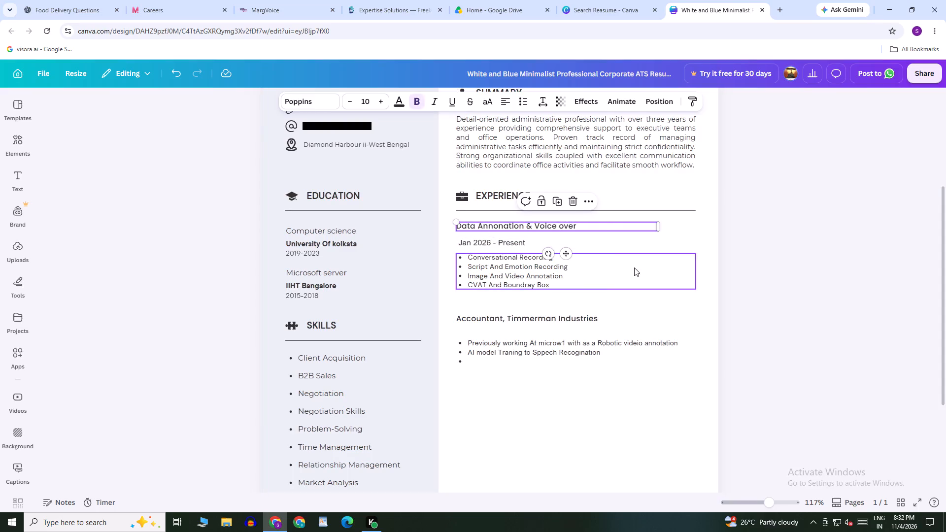
click(488, 246)
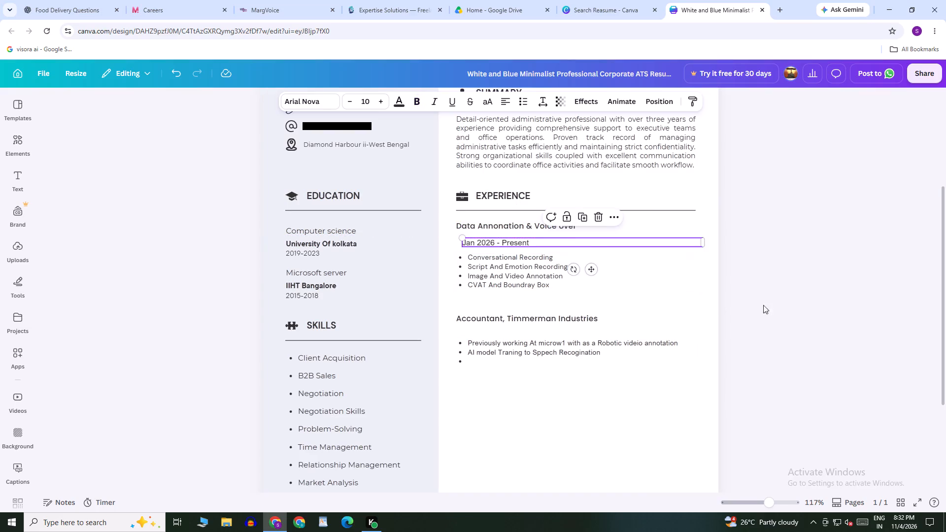
click(811, 305)
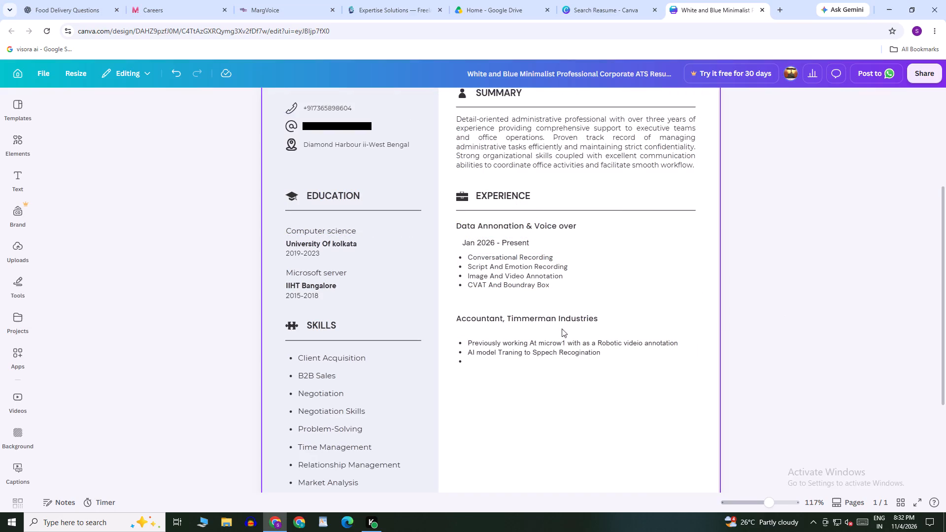
Move the "Accountant, Timmerman Industries" heading and its bullet list slightly up, keeping the bullets aligned with the entry above.
click(546, 320)
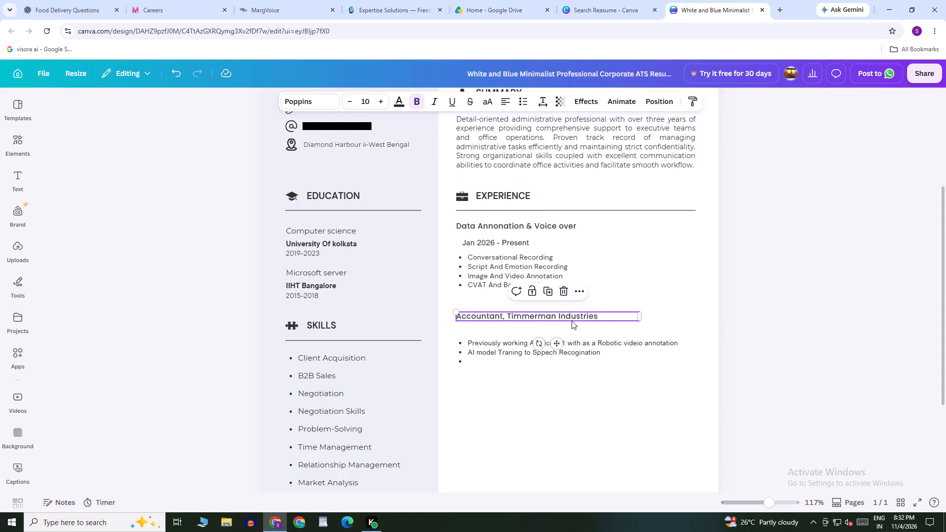
click(673, 301)
drag(602, 349, 598, 344)
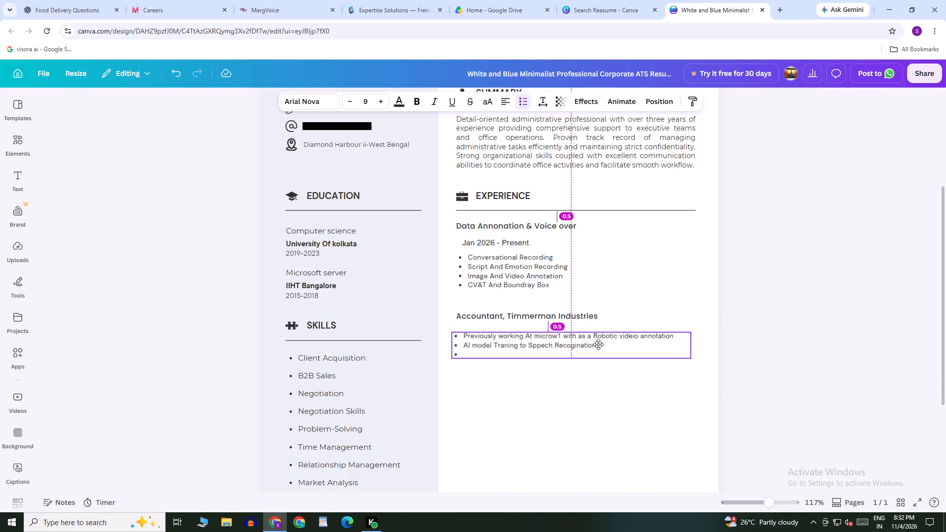
drag(598, 344, 600, 343)
click(657, 408)
Remove the empty third bullet from the second Experience entry.
click(466, 356)
click(466, 356)
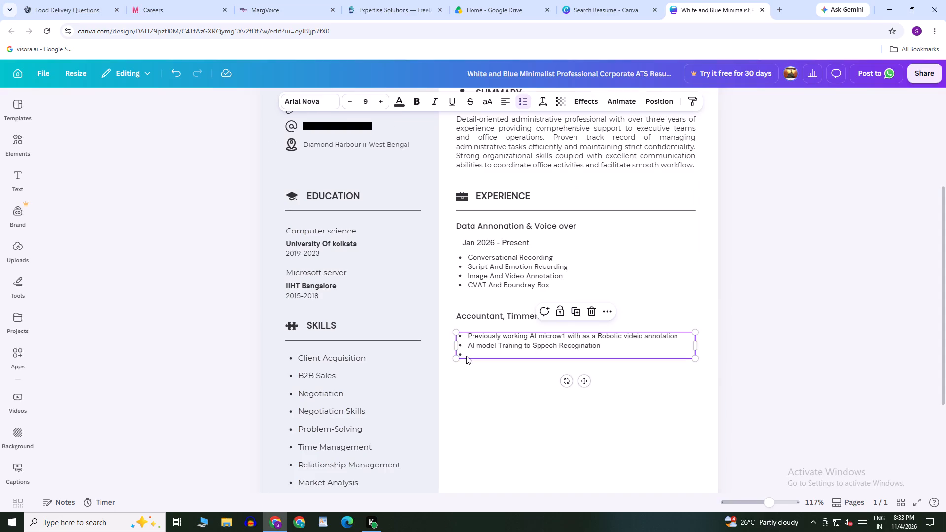
key(BackSpace)
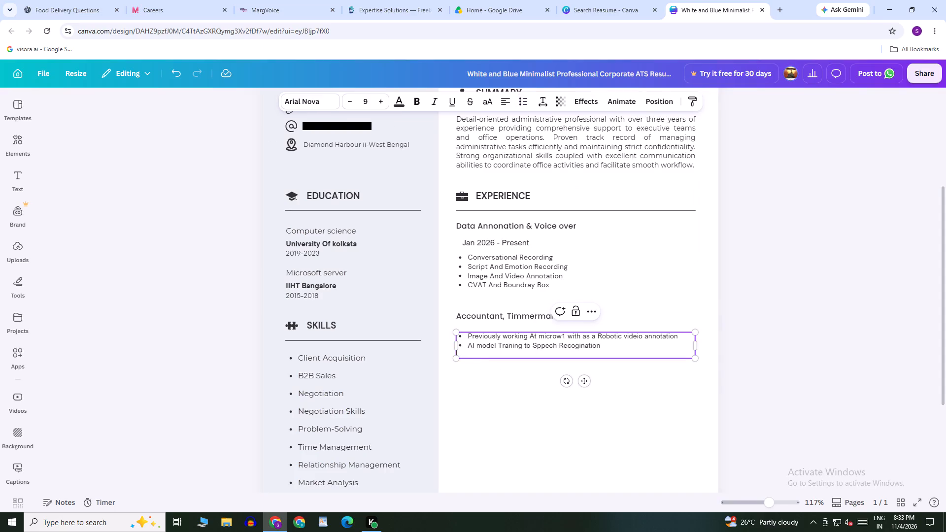
click(656, 267)
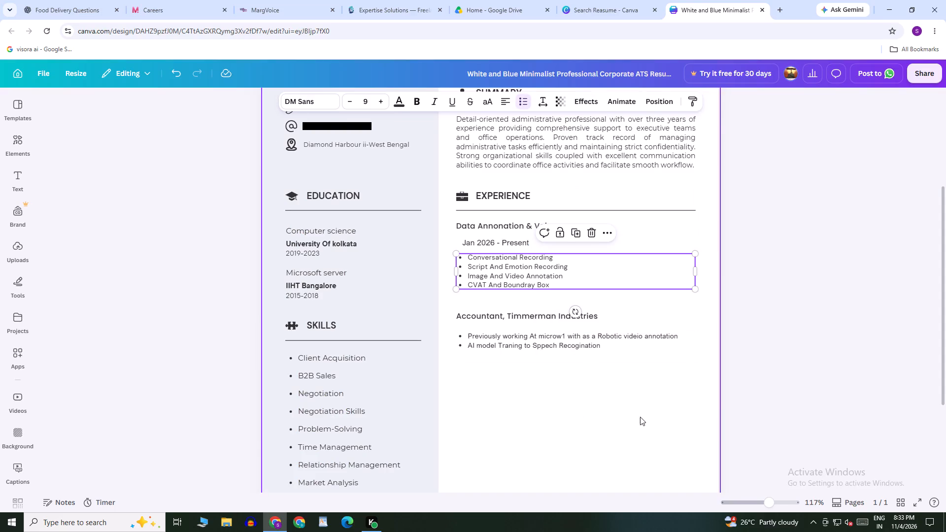
click(640, 417)
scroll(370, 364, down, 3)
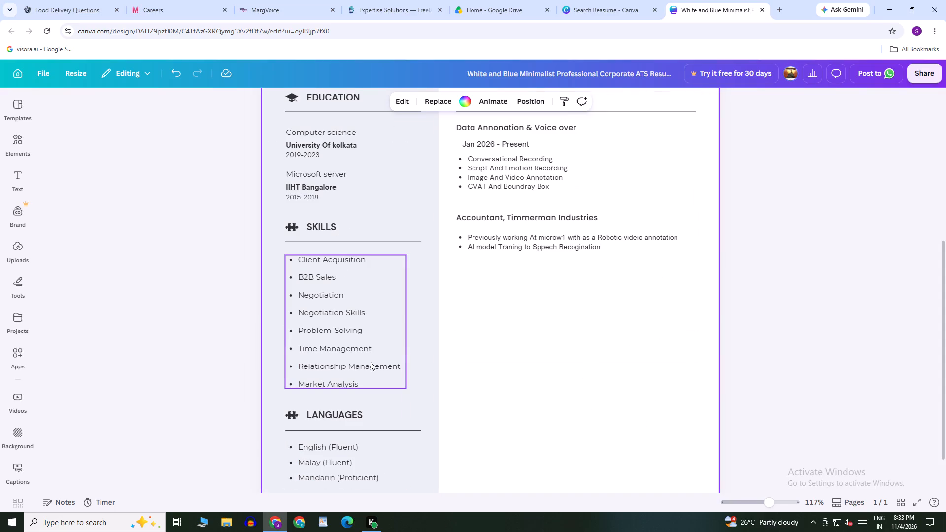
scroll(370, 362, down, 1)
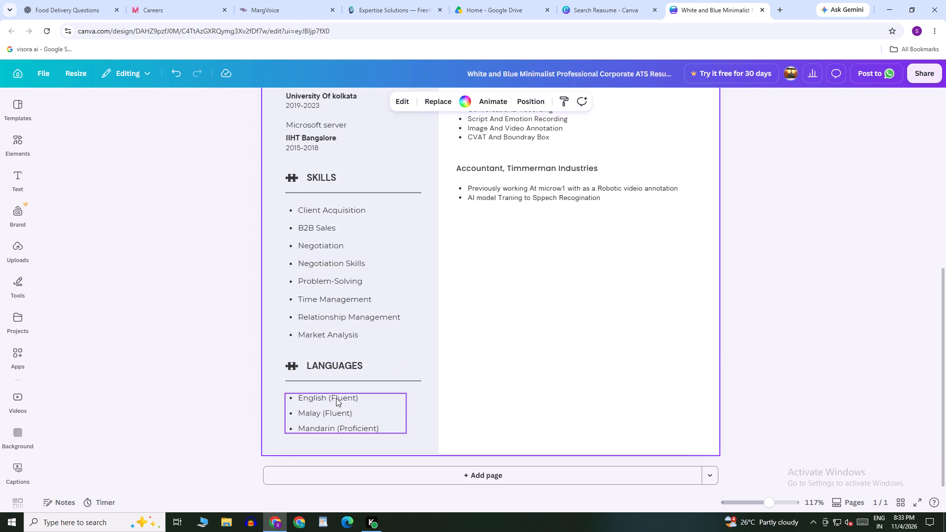
Replace the placeholder entries in the Languages list with the bullets "Bengali (Native)" and "Hindi(Fluent)".
click(336, 399)
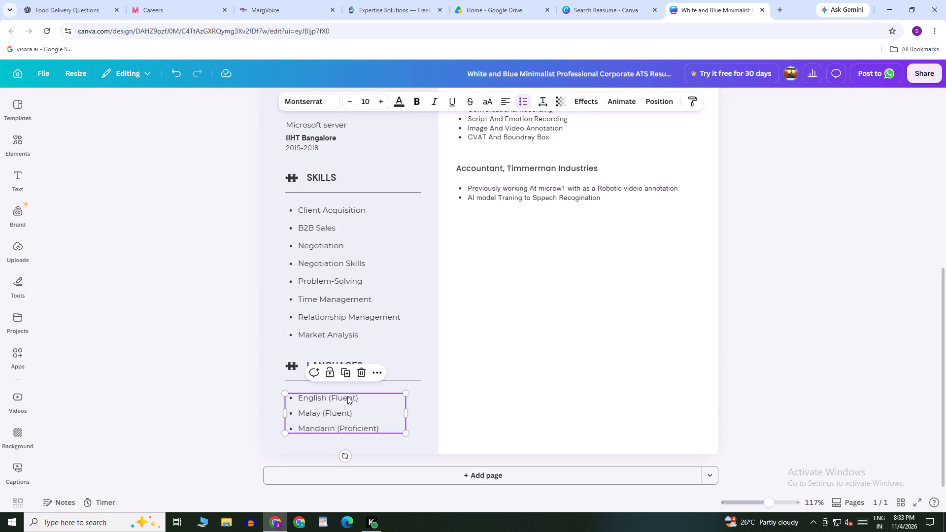
click(337, 404)
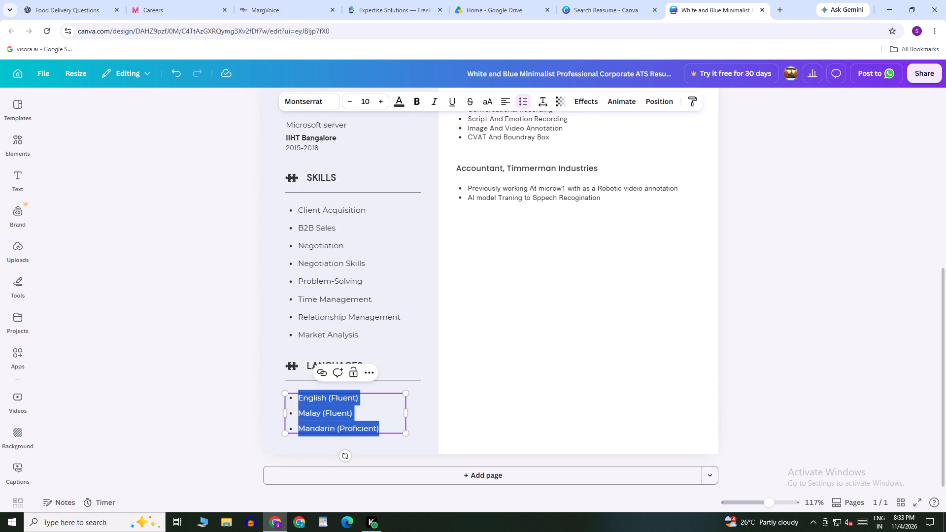
key(BackSpace)
text(Bengali)
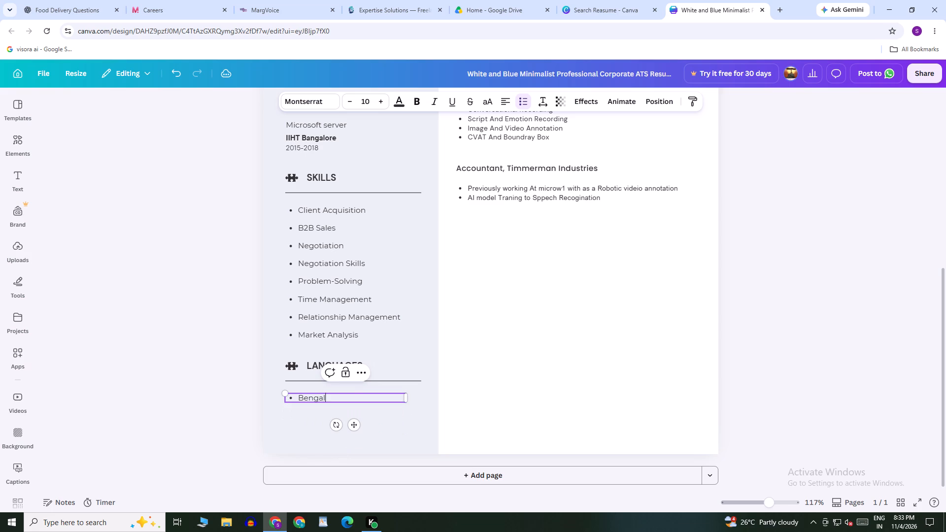
key(space)
key(shift+parenleft)
text(Native)
key(shift+parenright)
key(Return)
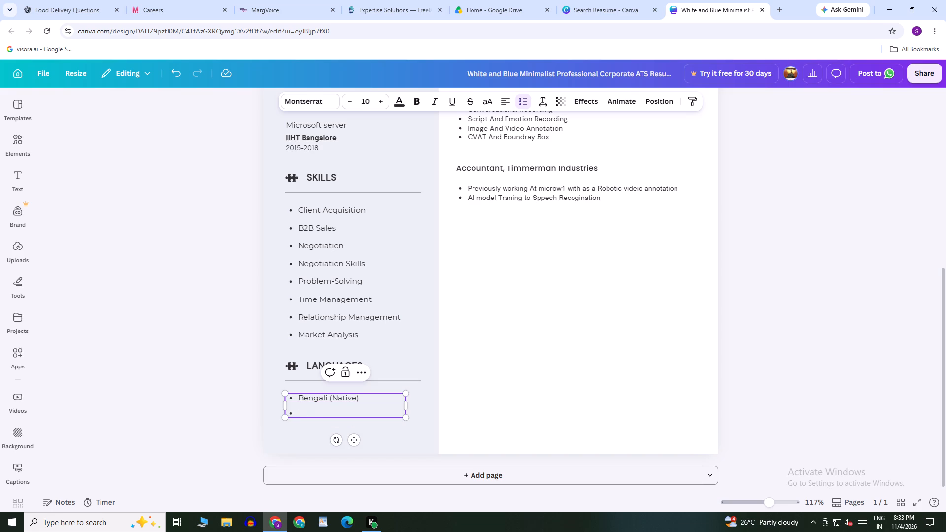
text(Hindi)
key(shift+parenleft)
text(Fluent)
key(shift+parenright)
Add the bullets "Asamees(Fluent)" and "English(Fluent)" to the end of the Languages list.
key(Return)
text(Asamees)
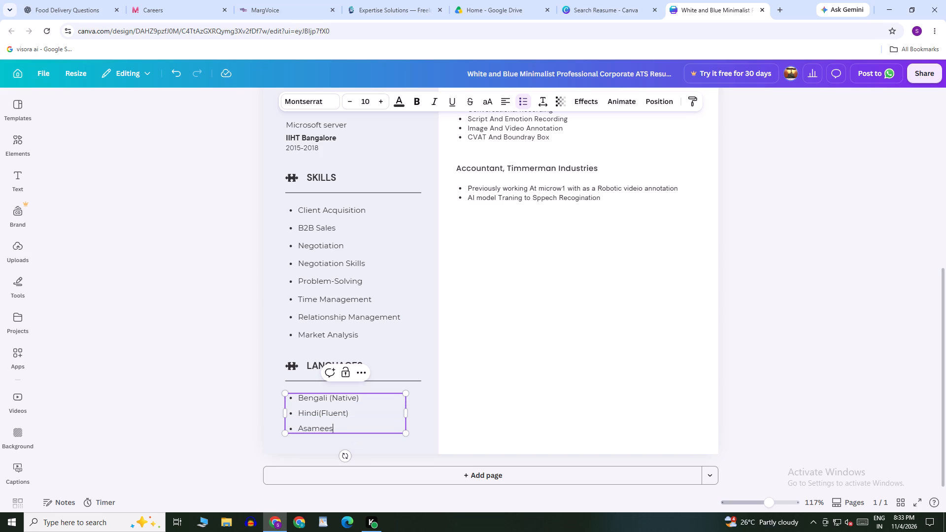
key(shift+parenleft)
text(Fluent)
key(shift+parenright)
key(Return)
text(English)
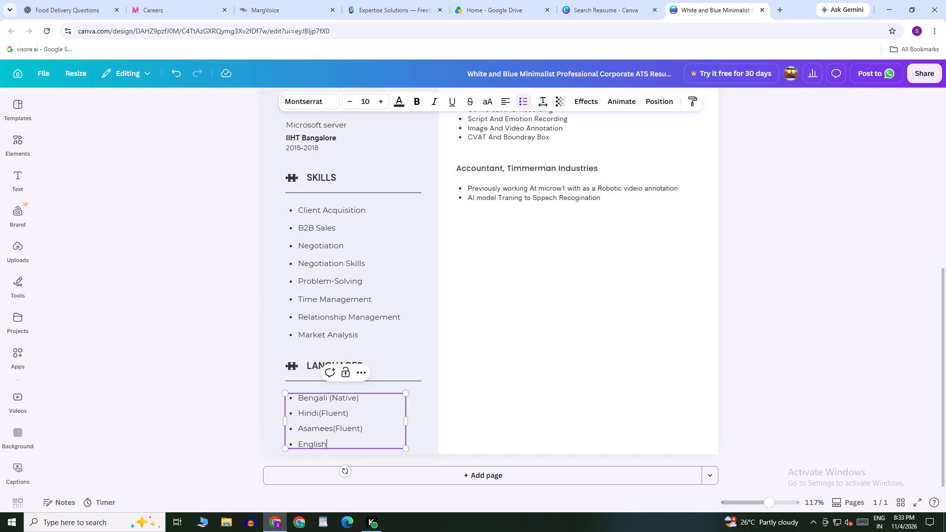
key(shift+parenleft)
text(Fluent)
key(shift+parenright)
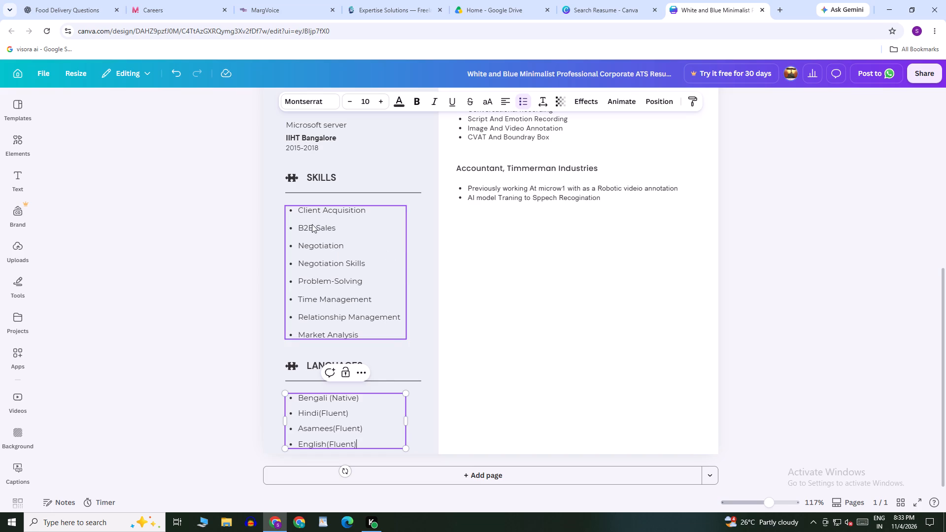
Clear all the placeholder entries from the bullet list under the Skills heading.
double_click(344, 210)
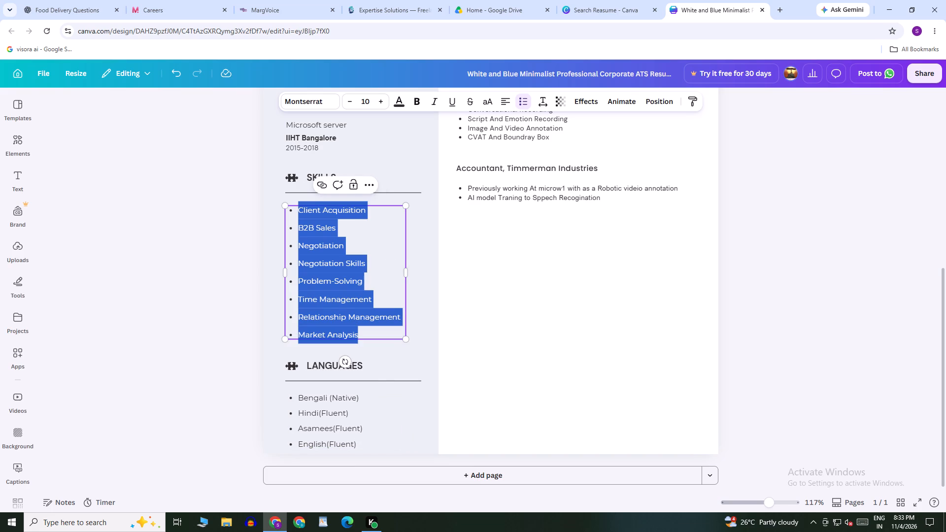
key(BackSpace)
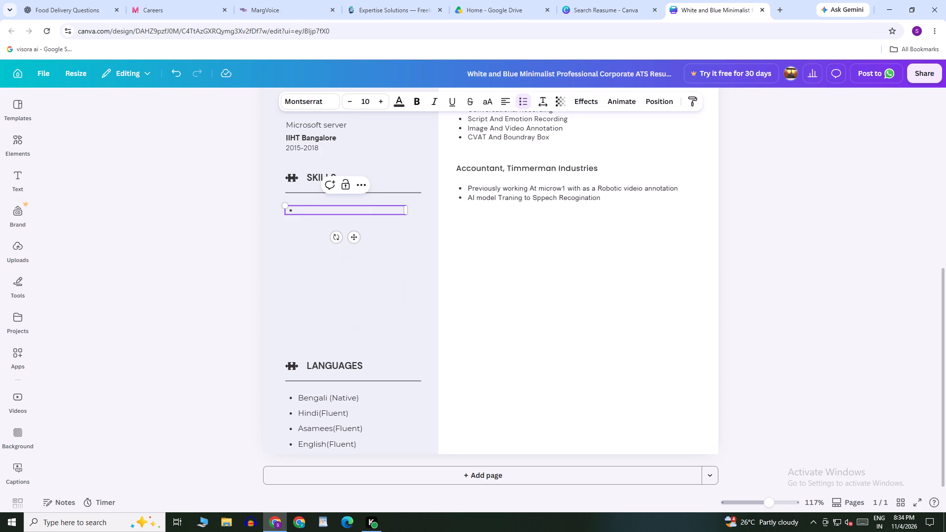
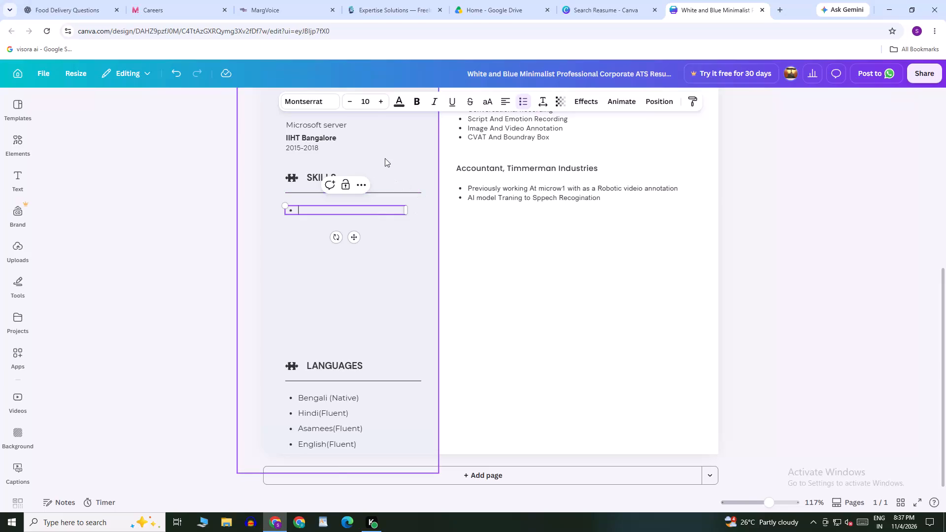
Fill the empty Skills list with the bullets "Data annotation", "Conversational Recording" and "Voice Over", starting a new bullet after the last one.
click(356, 203)
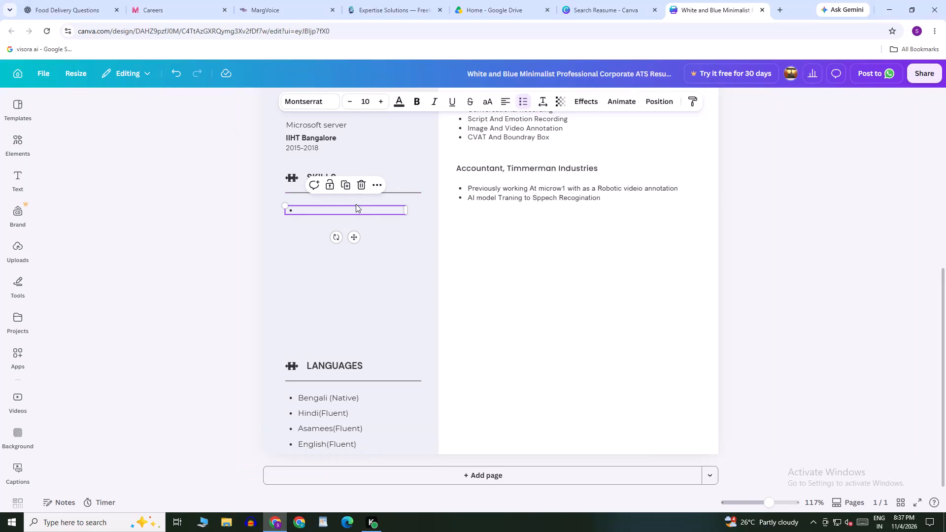
click(355, 211)
text(Da)
text(ta annotation)
key(Return)
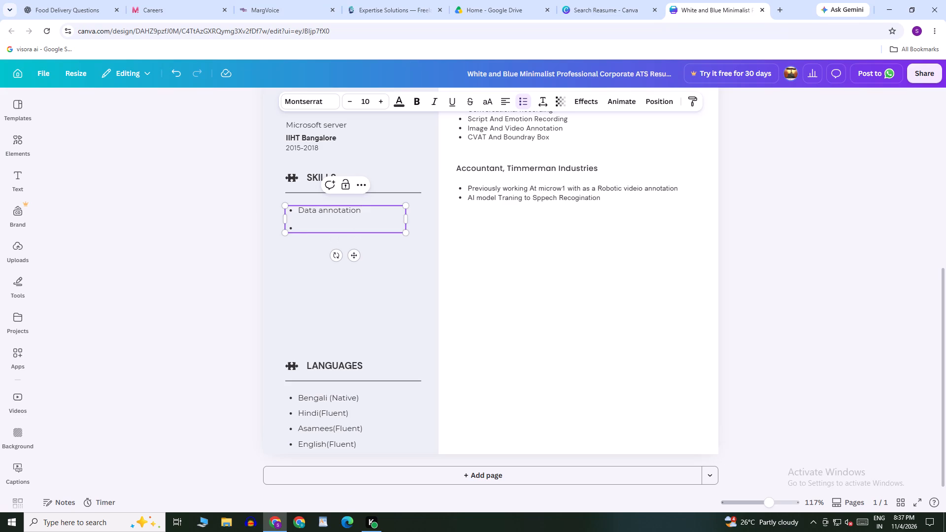
key(shift+c)
text(onversational)
key(space)
text(Re)
text(cording)
key(Return)
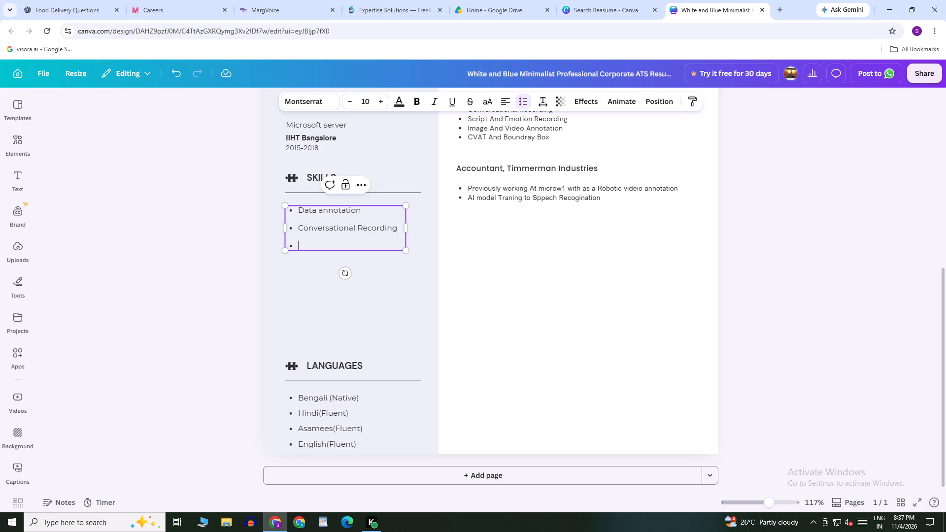
text(Voice Over)
key(Return)
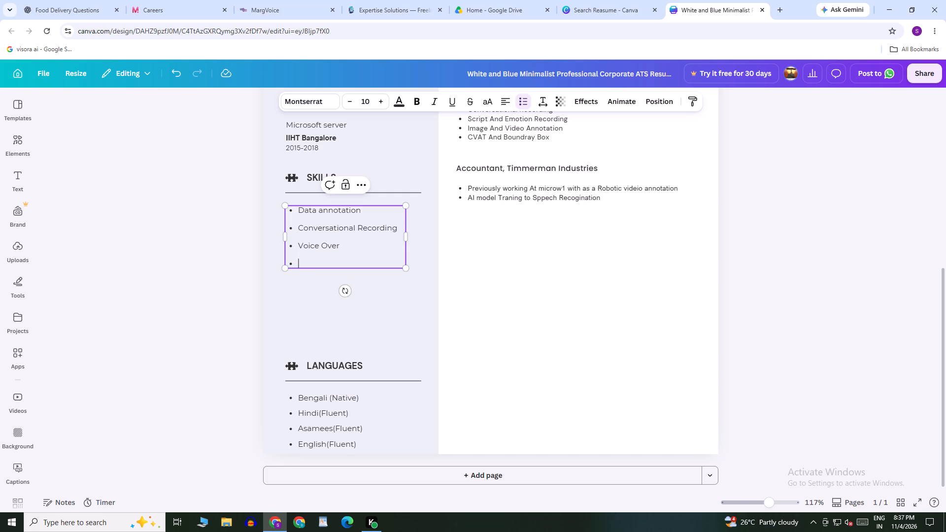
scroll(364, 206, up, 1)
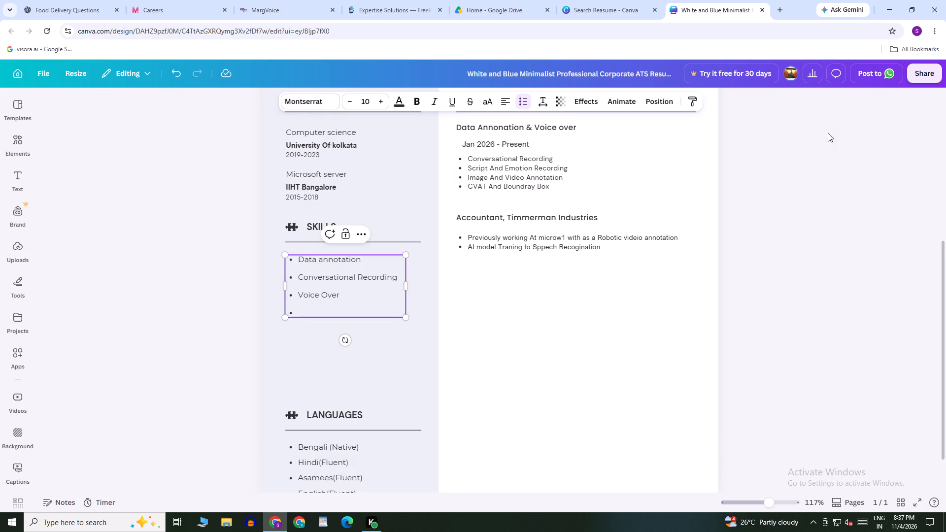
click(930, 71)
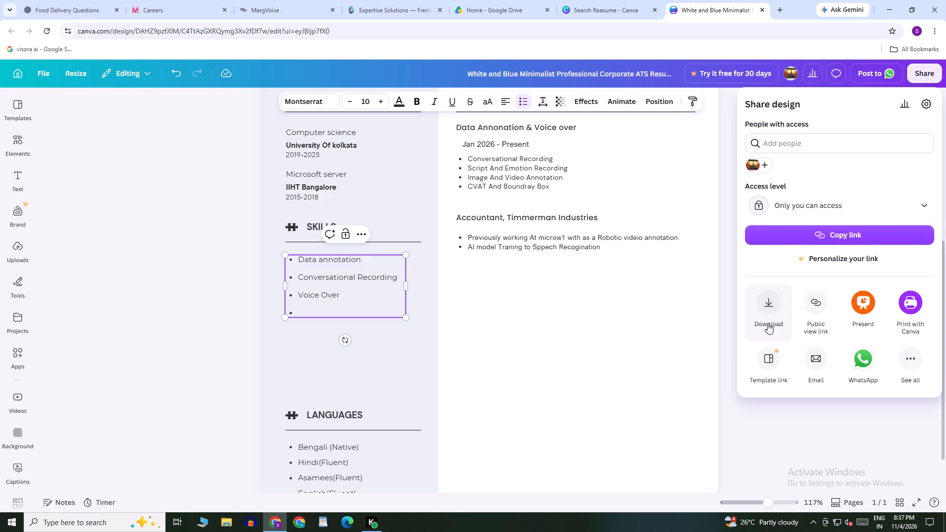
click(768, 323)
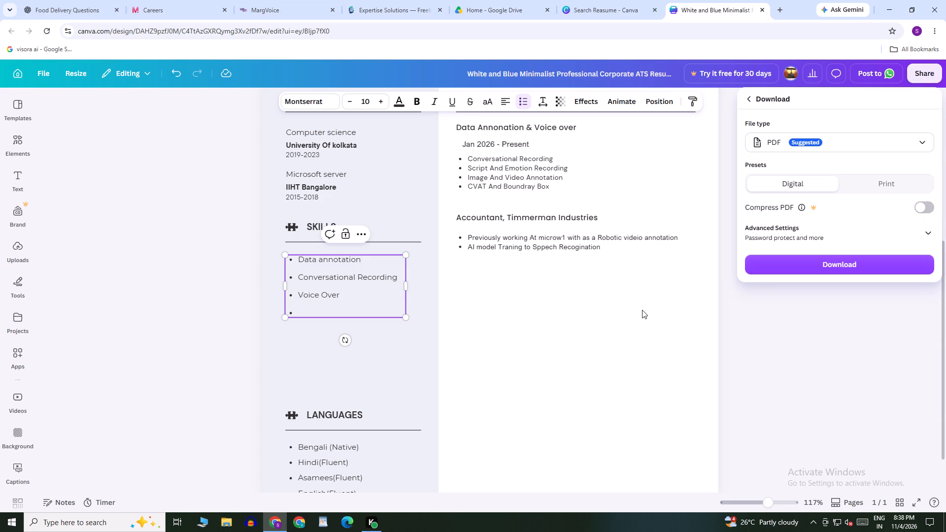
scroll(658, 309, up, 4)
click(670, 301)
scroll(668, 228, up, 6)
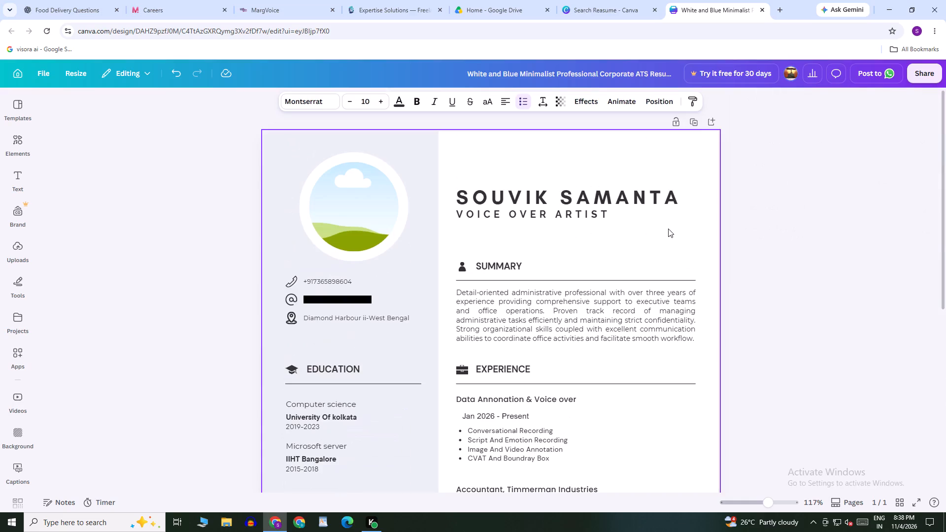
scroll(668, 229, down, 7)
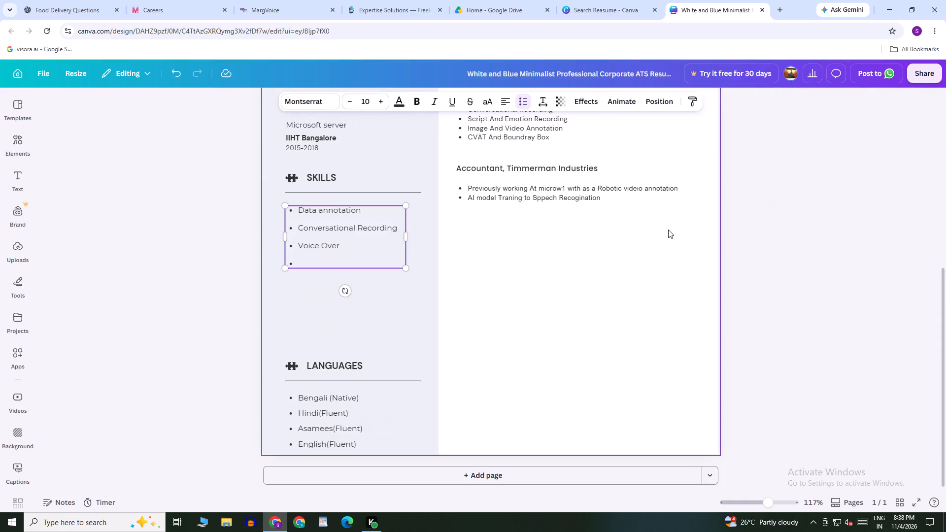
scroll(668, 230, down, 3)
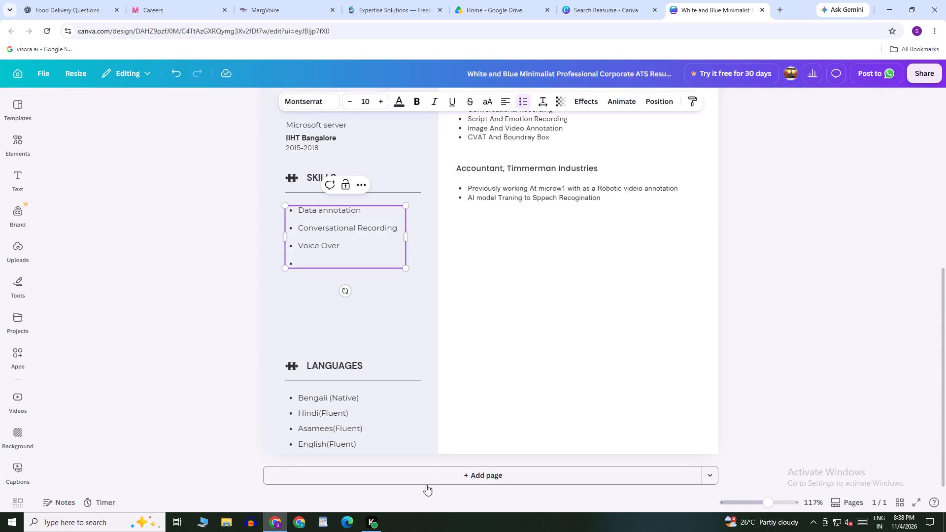